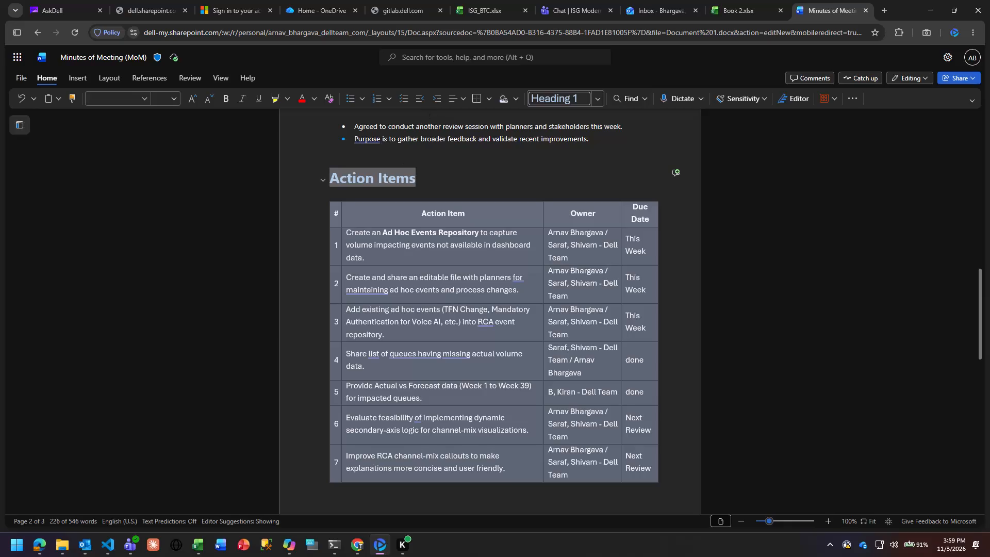
Review the opening details and discussion summary in the Minutes of Meeting document, including the event repository and RCA tool event management sections.
scroll(607, 190, up, 5)
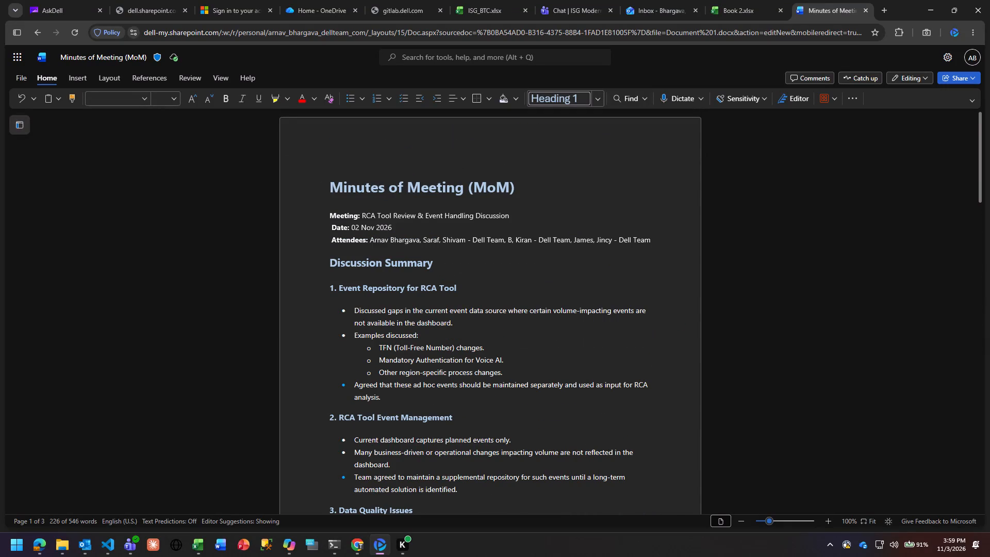
scroll(412, 319, down, 1)
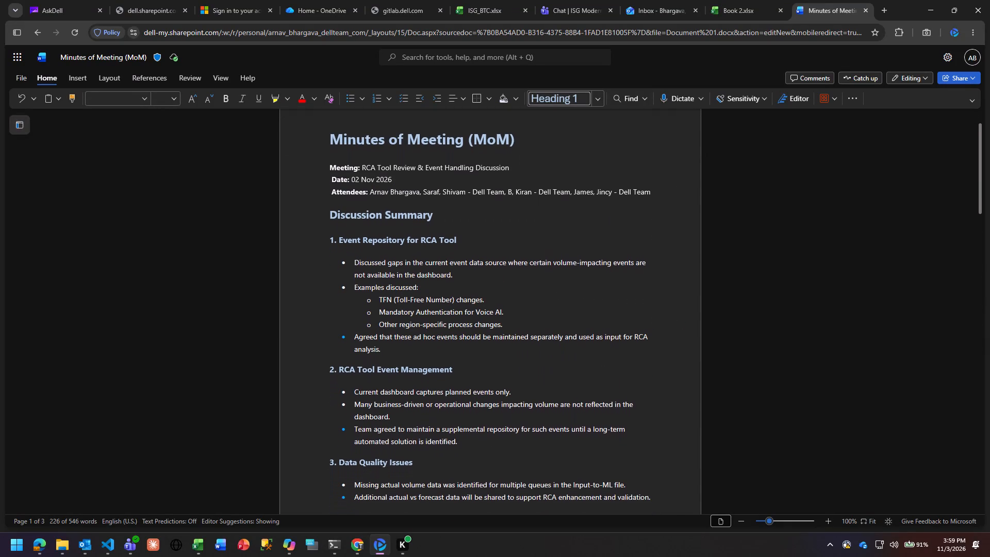
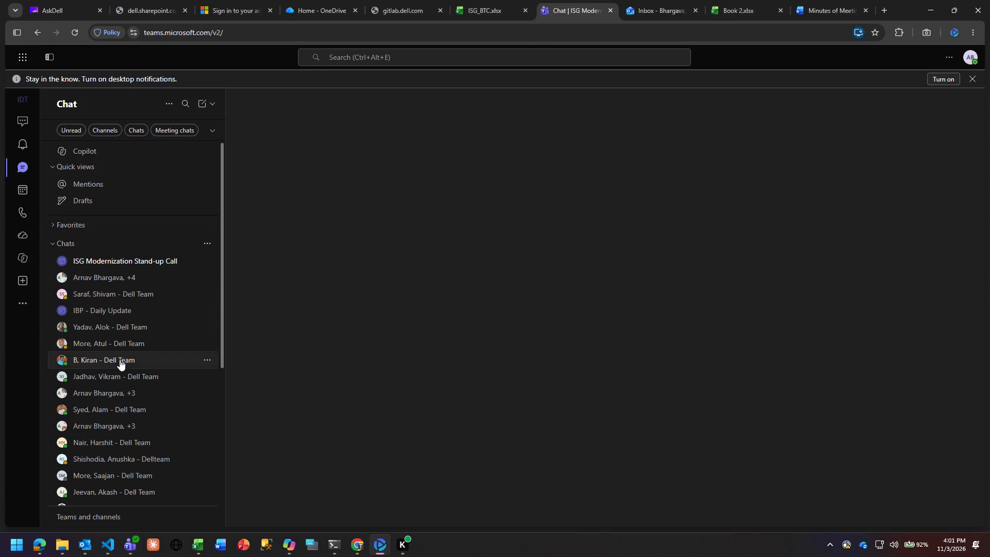
Send Kiran the chat message "hi sir good afternoon can you help with the adhoc file which we discussed yesterday so what should it contain?".
text(hi)
key(space)
text(sir good)
key(space)
text(aftrenoon)
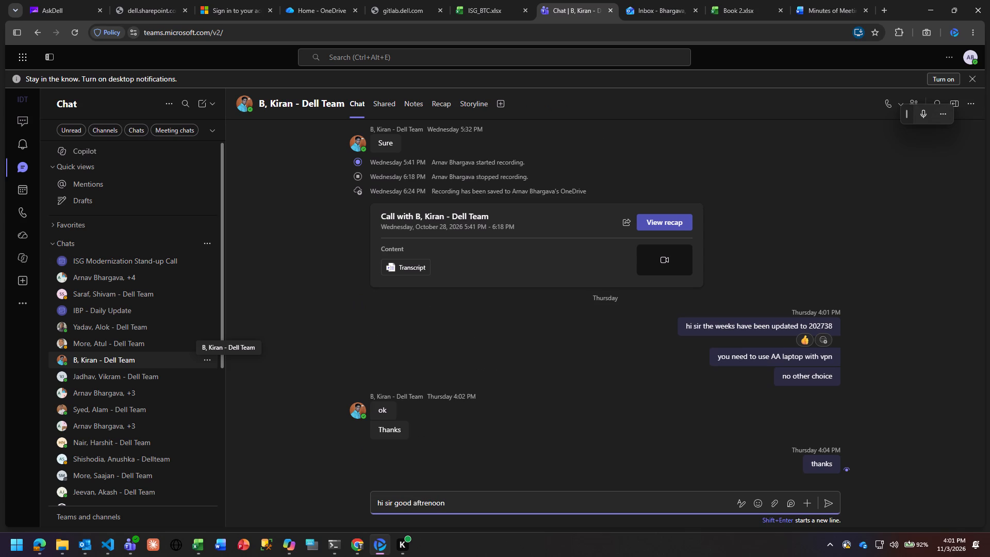
key(space)
text(can you hekp)
key(BackSpace)
key(BackSpace)
text(lp)
key(space)
text(with the adhoc file which we discu)
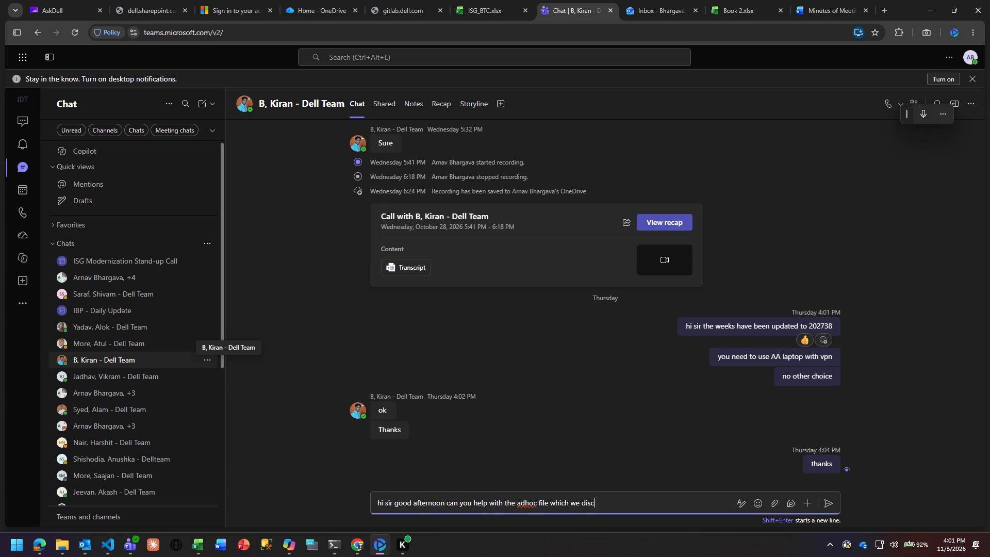
text(sed yets)
key(BackSpace)
key(BackSpace)
text(sterday)
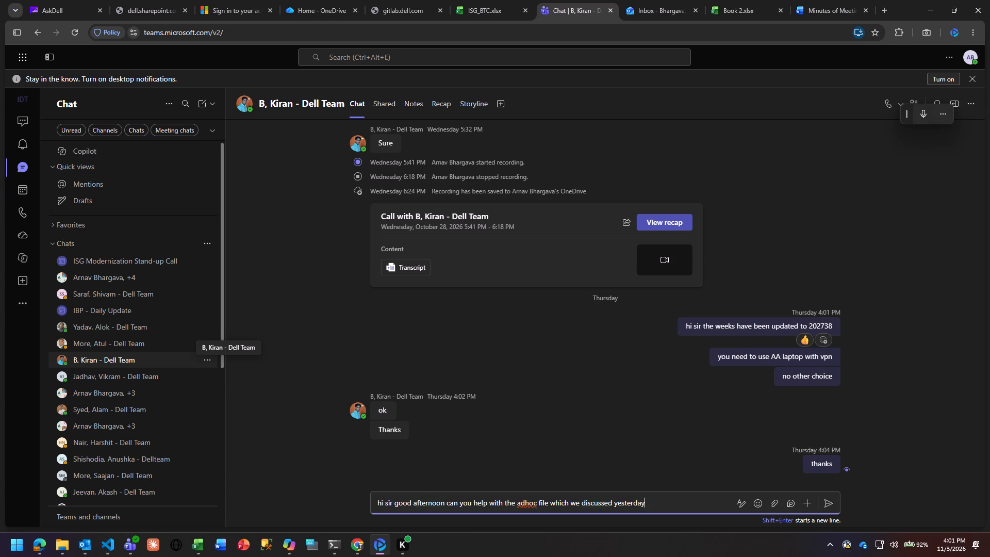
key(space)
text(so what should it contain?)
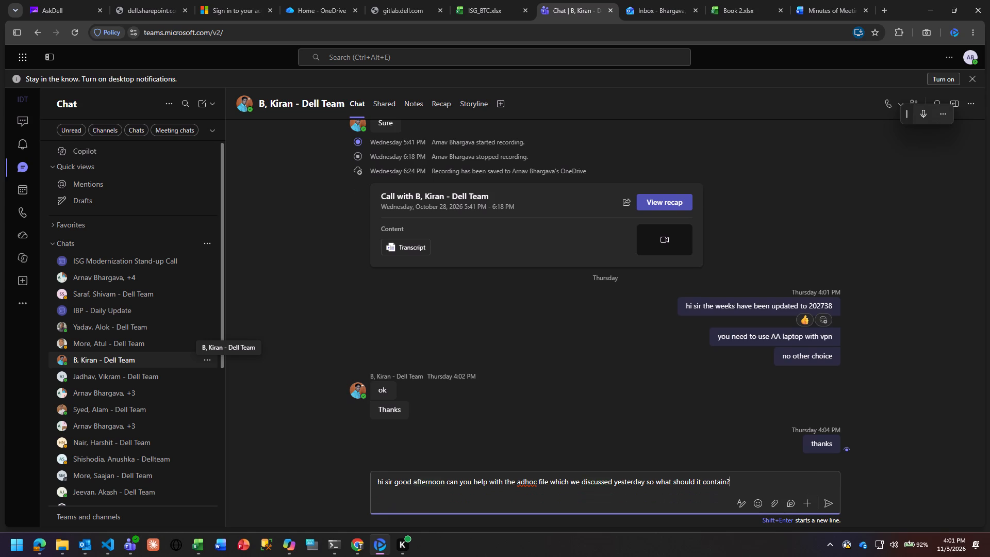
key(Return)
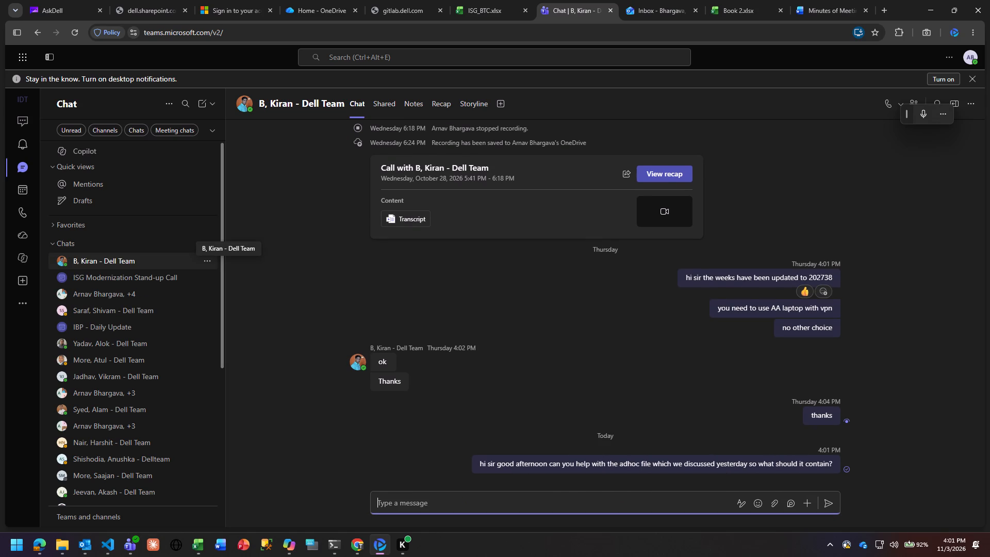
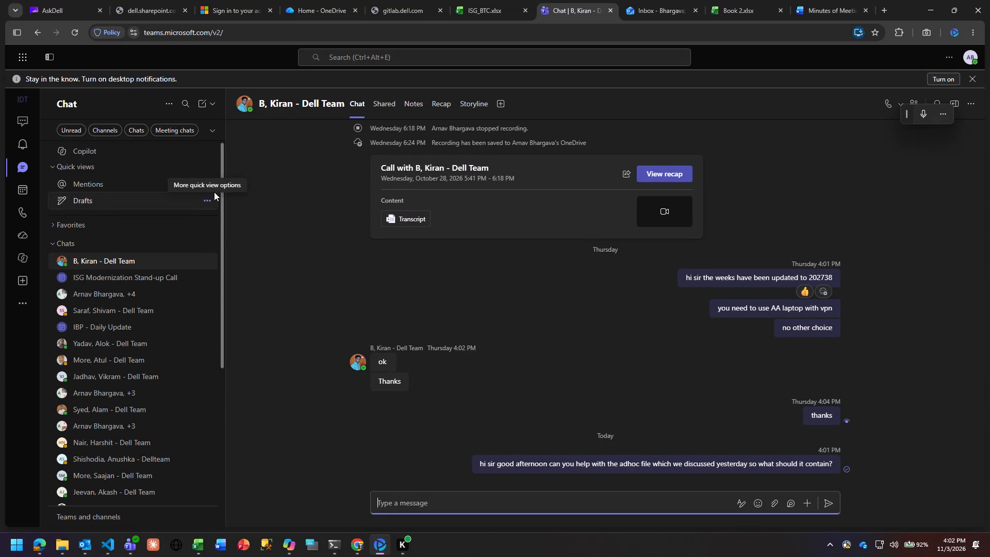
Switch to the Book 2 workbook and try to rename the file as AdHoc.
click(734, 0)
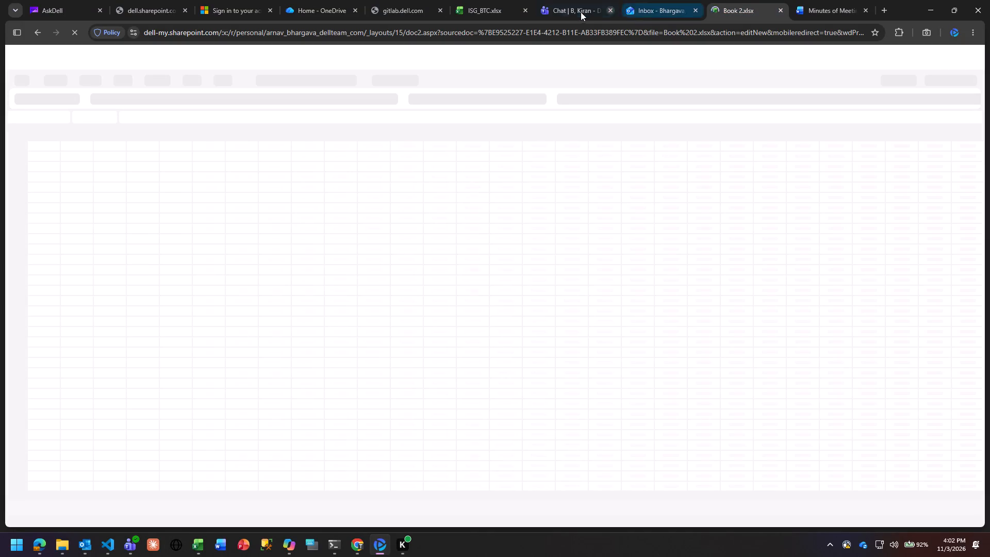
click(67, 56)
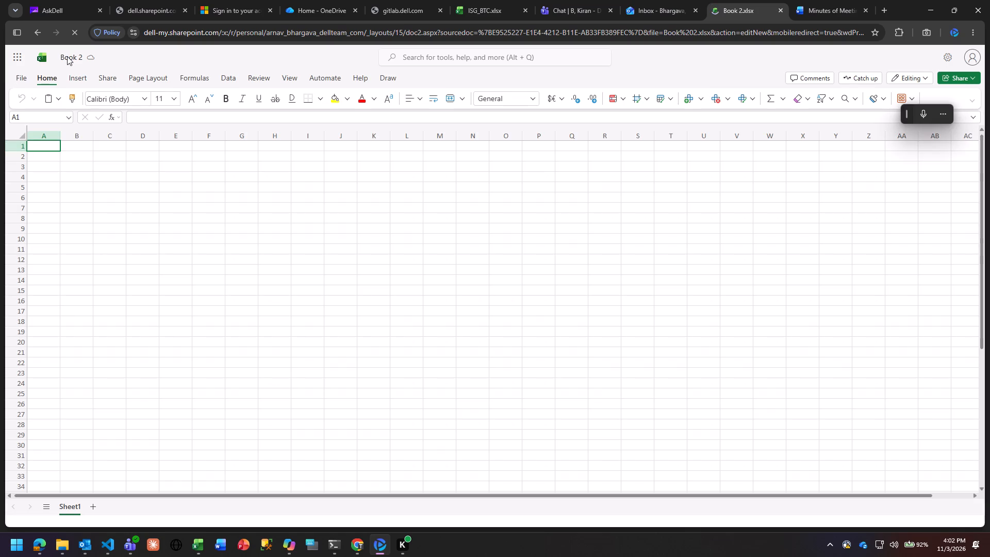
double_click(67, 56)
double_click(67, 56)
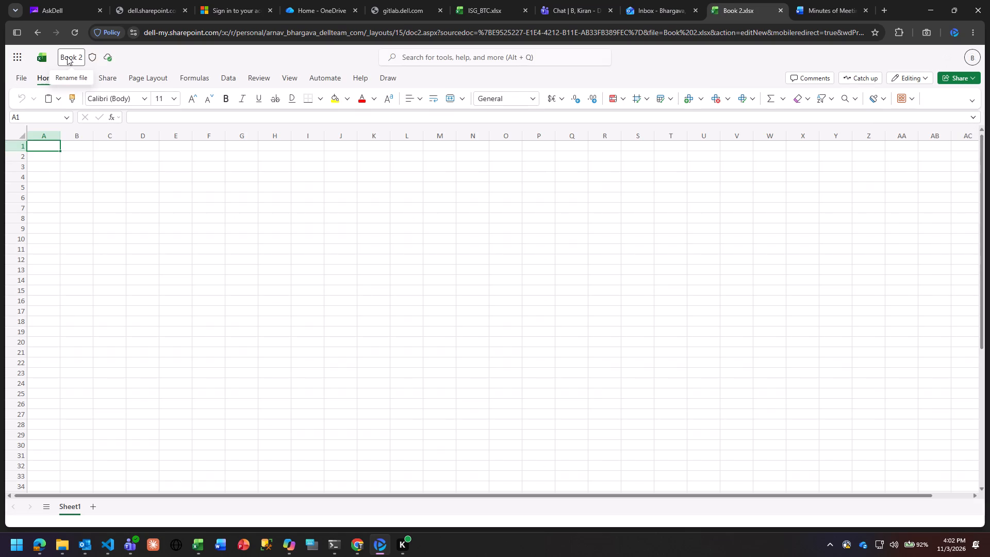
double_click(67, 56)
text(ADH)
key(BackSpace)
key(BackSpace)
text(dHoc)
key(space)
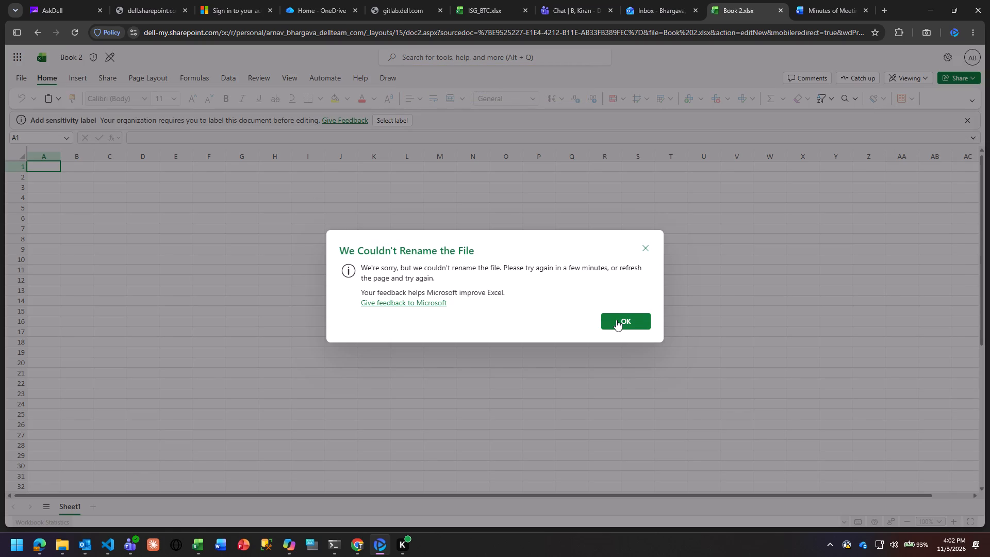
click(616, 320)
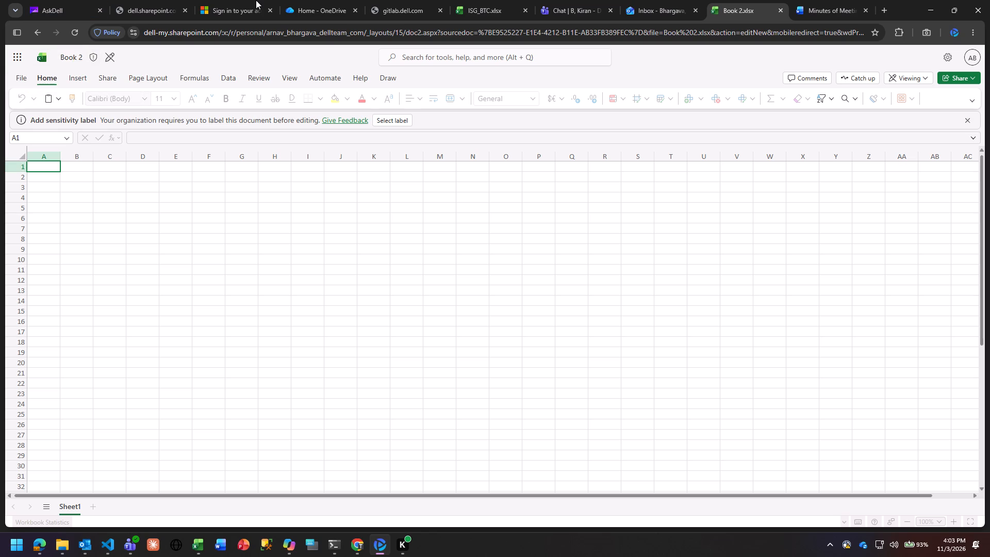
Close the Book 2 workbook and open the Excel web start page in a new browser tab.
click(778, 11)
click(794, 9)
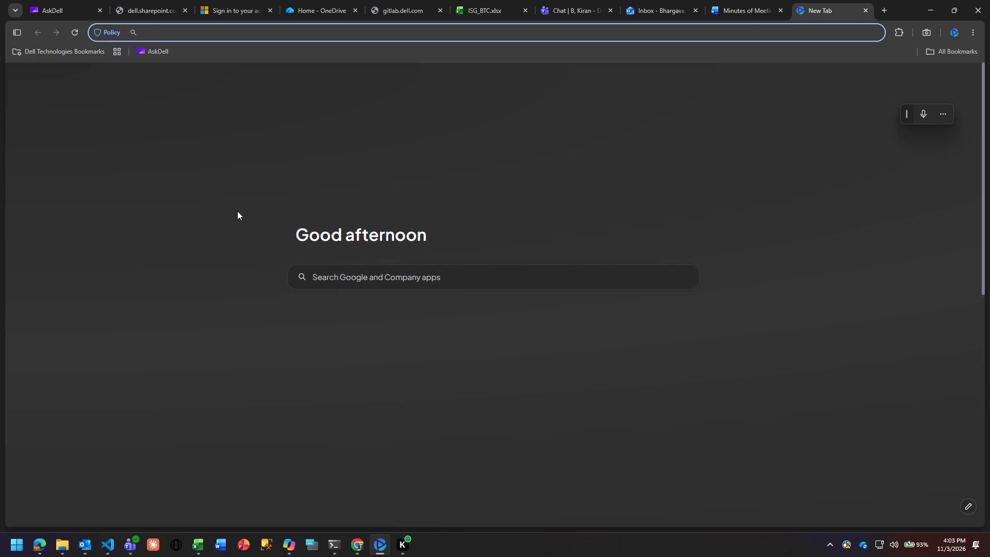
click(522, 332)
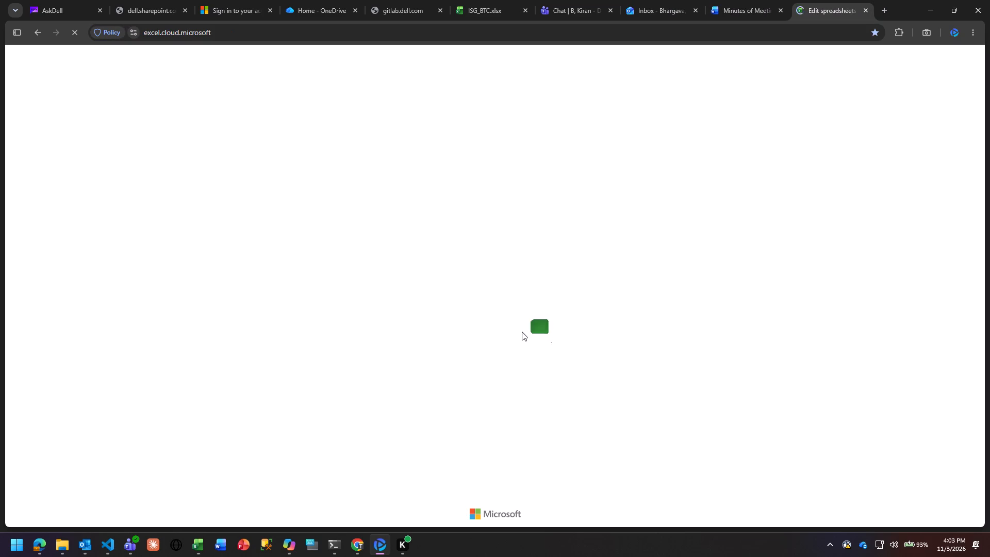
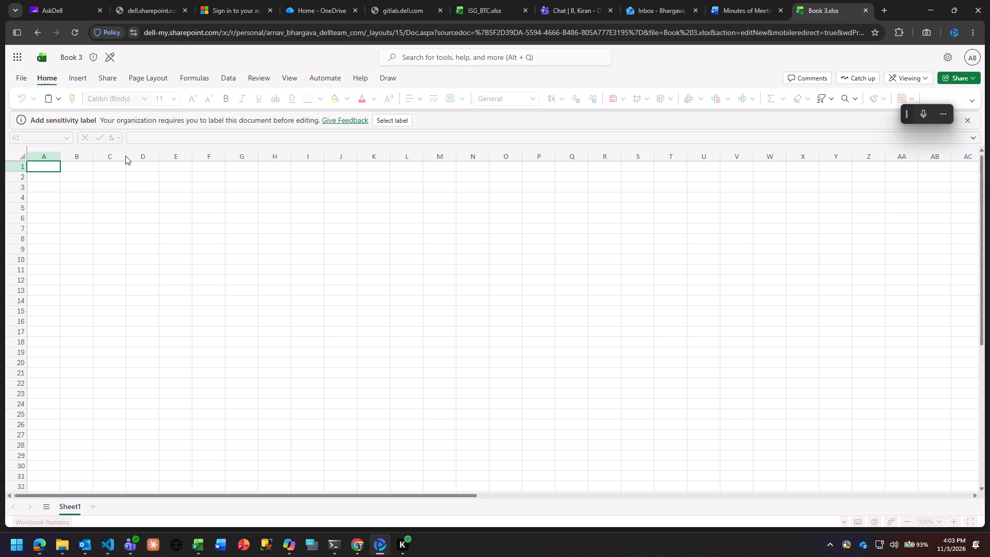
Apply the Internal Use sensitivity label with the No Visual Label option to the Book 3 workbook.
click(388, 125)
click(444, 309)
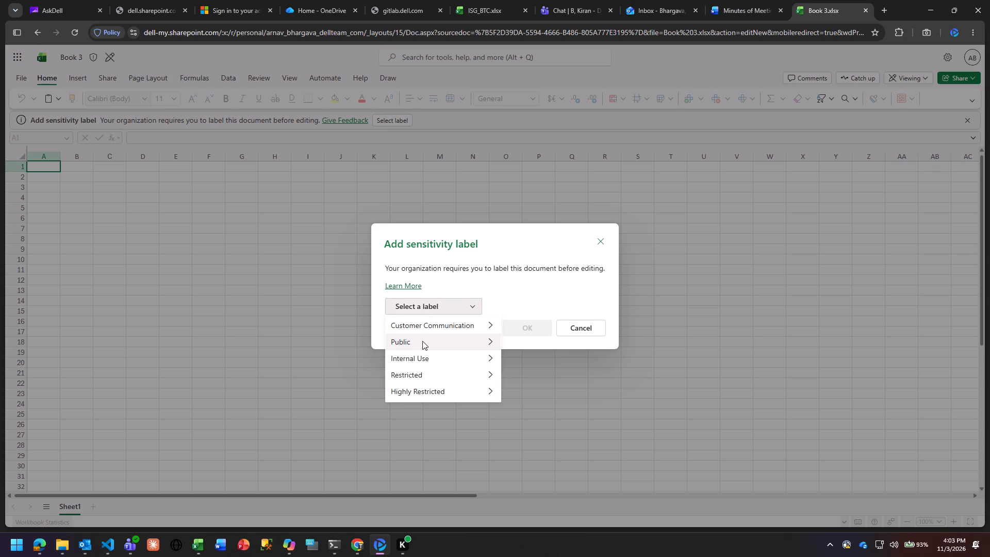
click(421, 355)
click(524, 360)
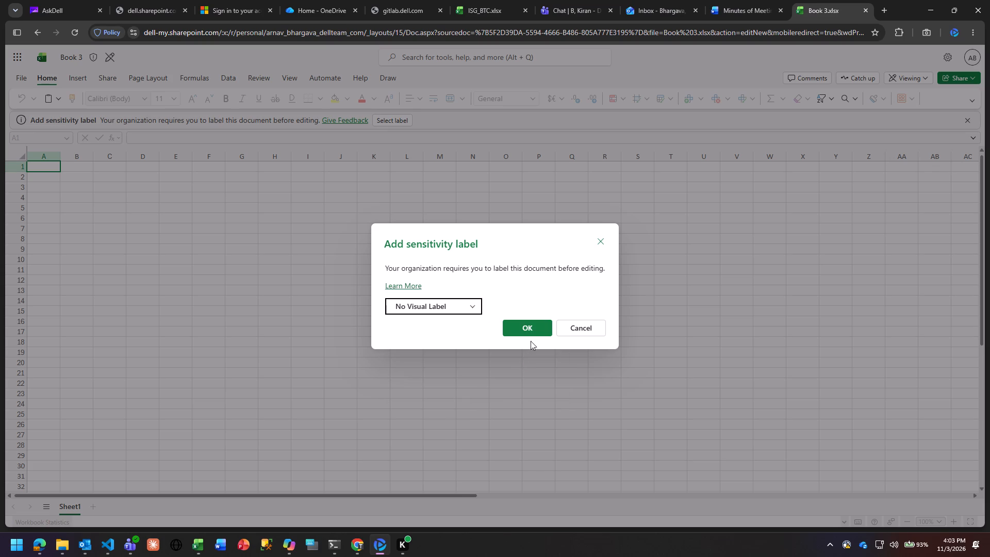
click(532, 326)
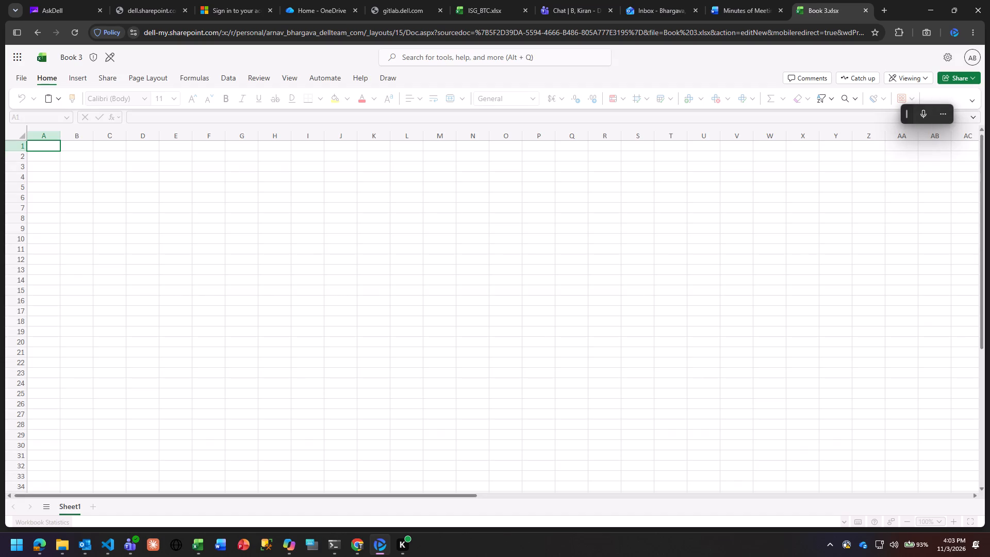
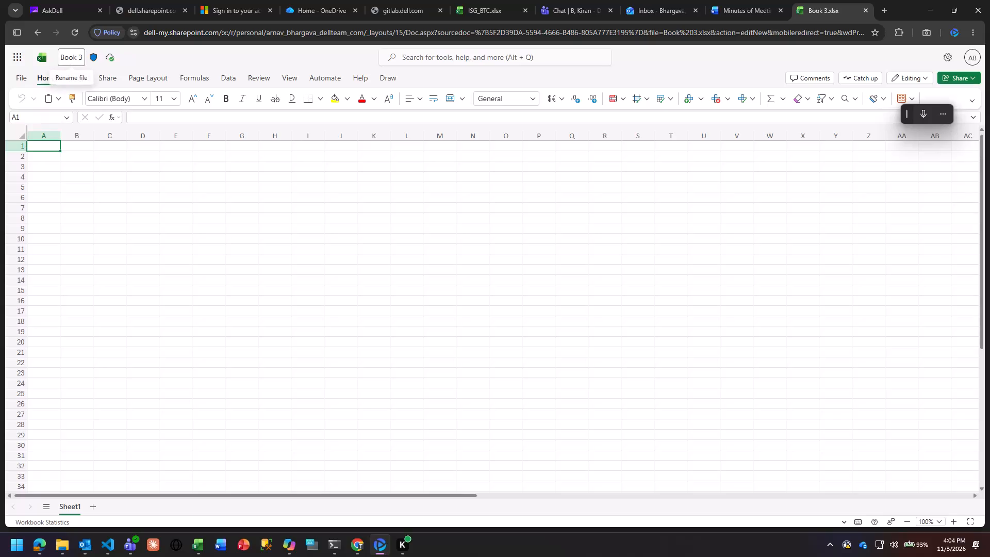
Rename the Book 3 workbook as "AdHoc File for events".
click(72, 59)
text(Adh)
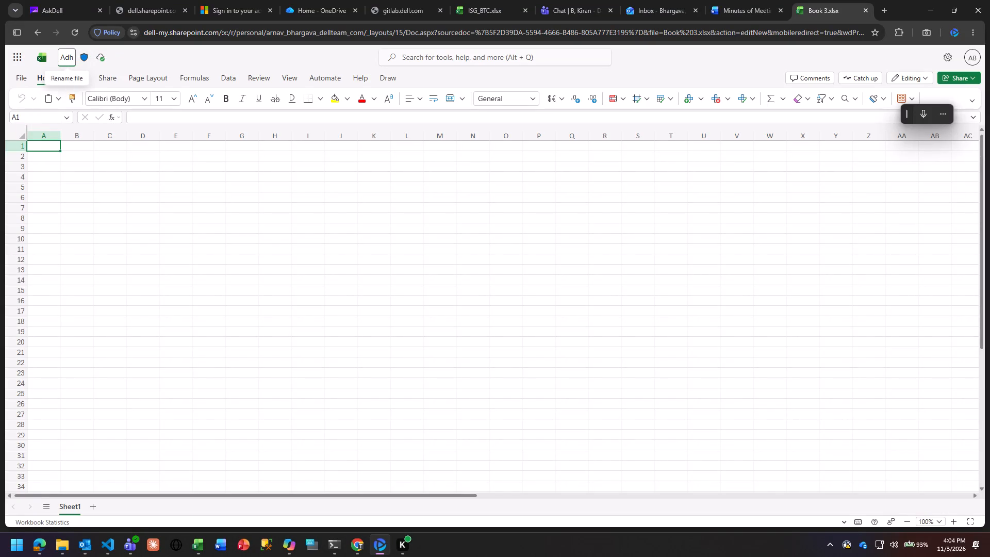
key(BackSpace)
text(Hoc)
key(space)
text(FU)
key(BackSpace)
text(ike)
key(BackSpace)
key(BackSpace)
text(le for events)
key(Return)
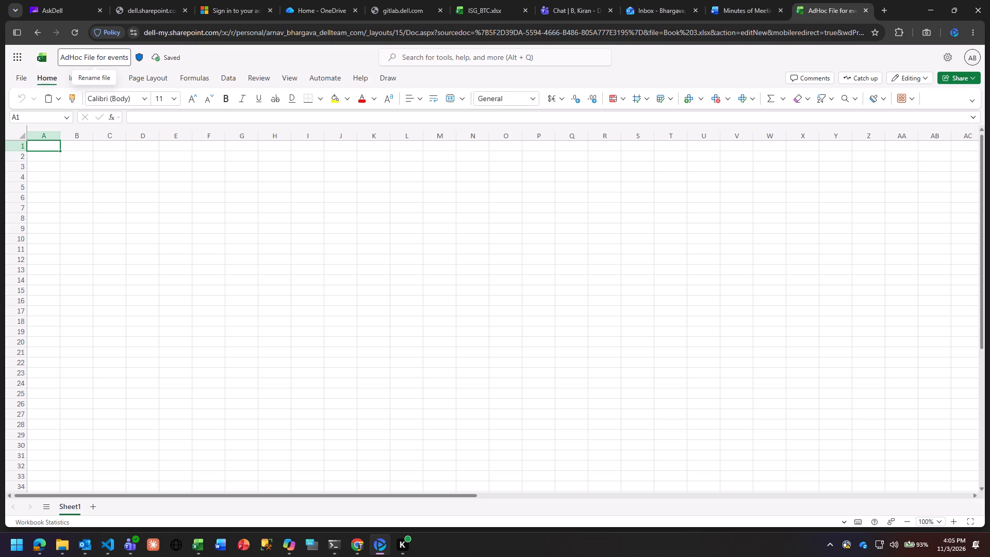
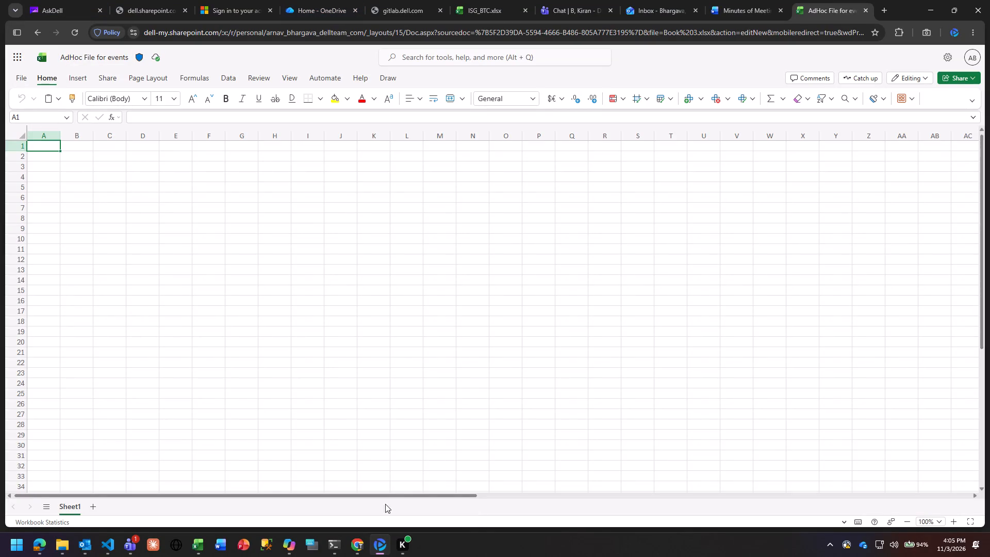
Switch to the Teams chat with the colleague who was asked about the adhoc file's contents and check for a reply.
click(579, 1)
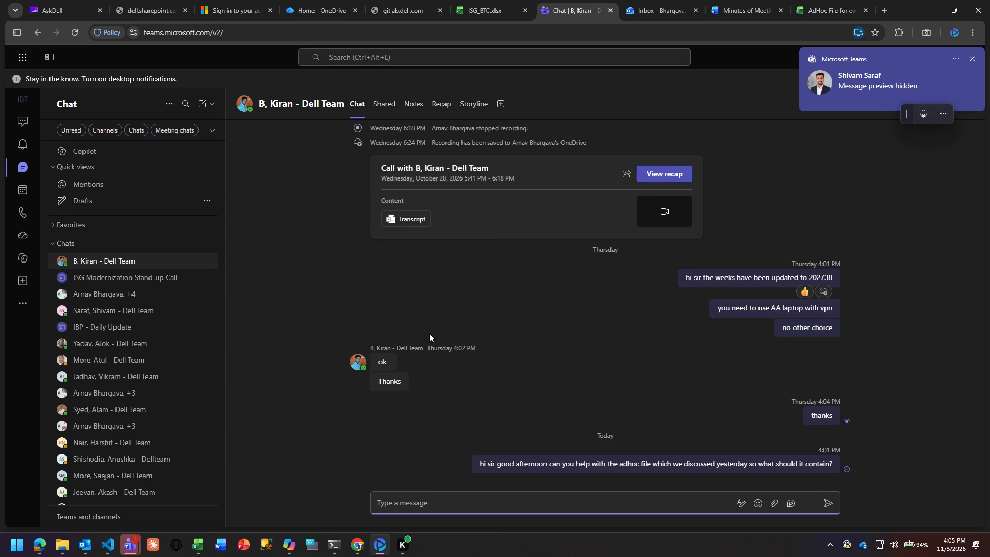
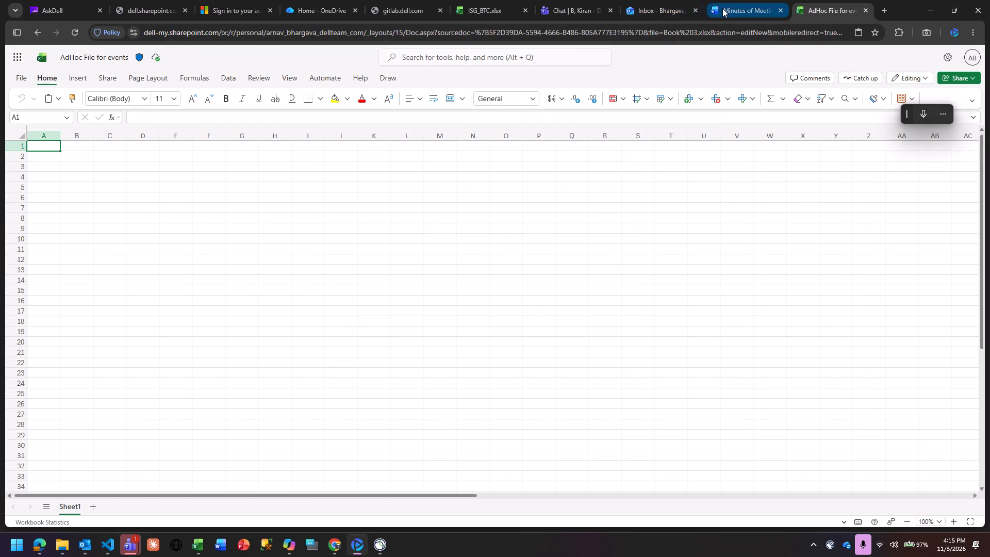
click(571, 14)
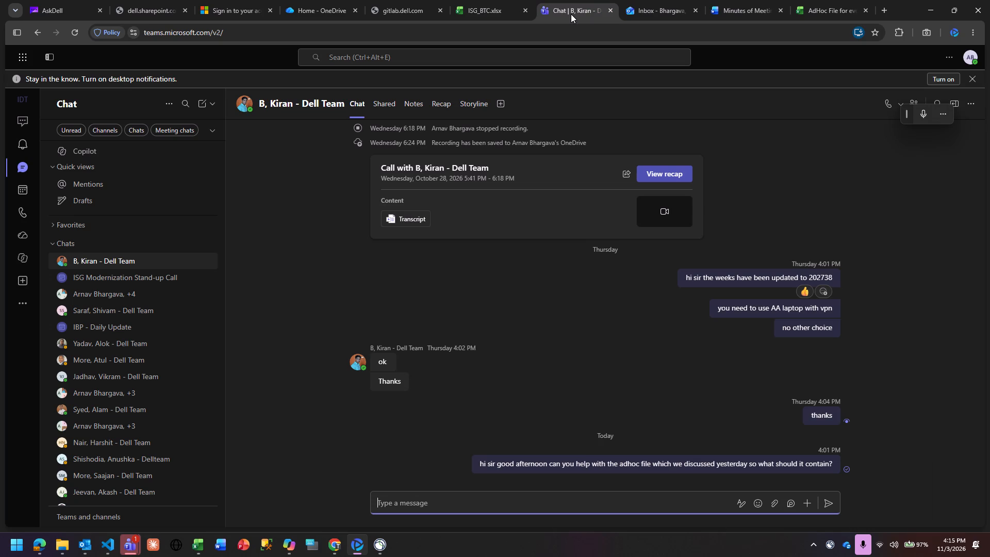
click(427, 502)
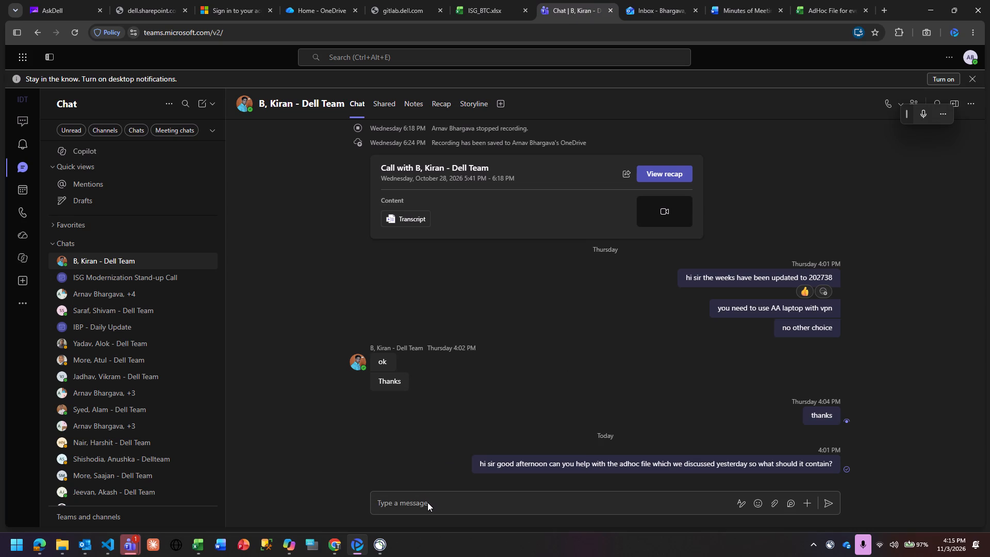
click(427, 502)
click(427, 502)
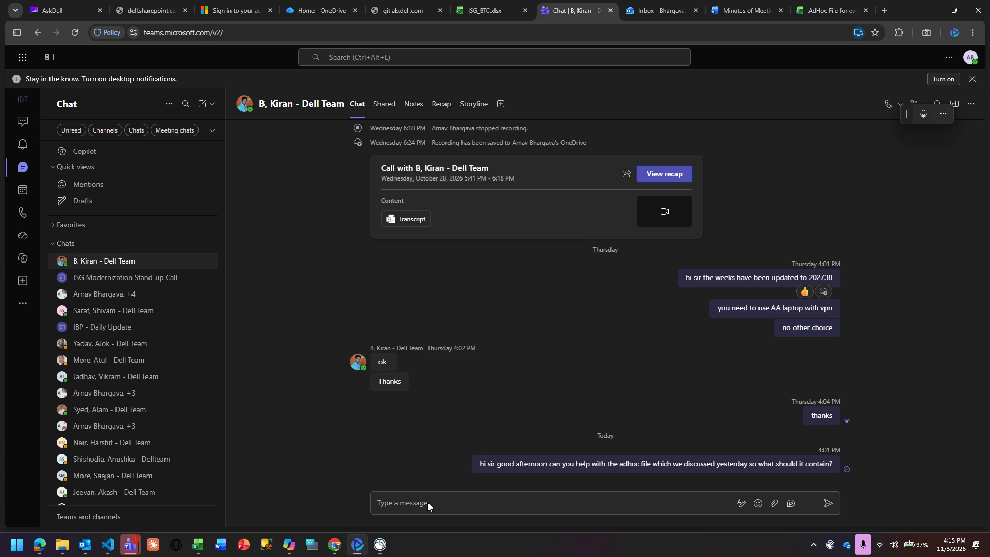
triple_click(427, 502)
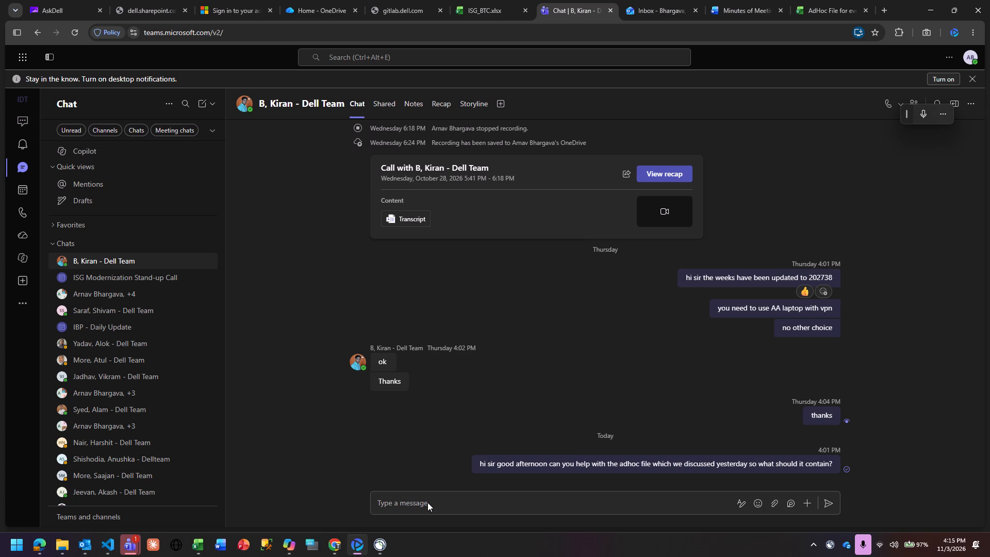
triple_click(427, 502)
click(427, 502)
triple_click(429, 501)
key(s)
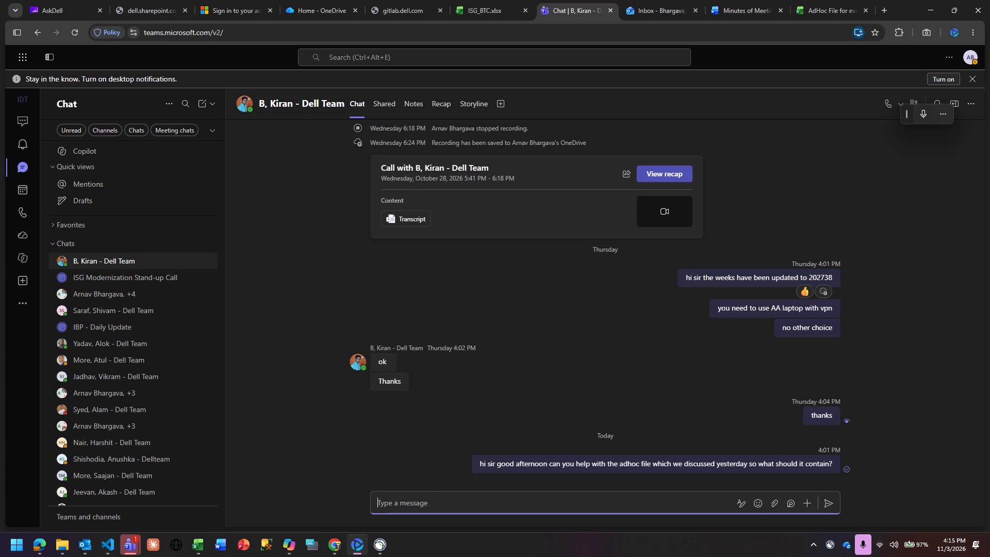
key(BackSpace)
text(is something like this fine?)
key(shift+Return)
key(ctrl+shift+v)
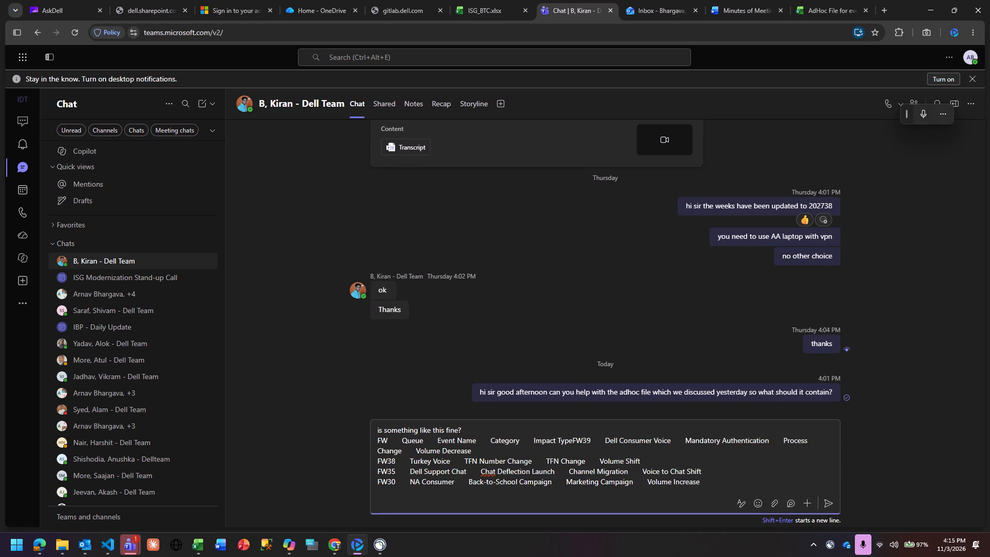
key(ctrl+z)
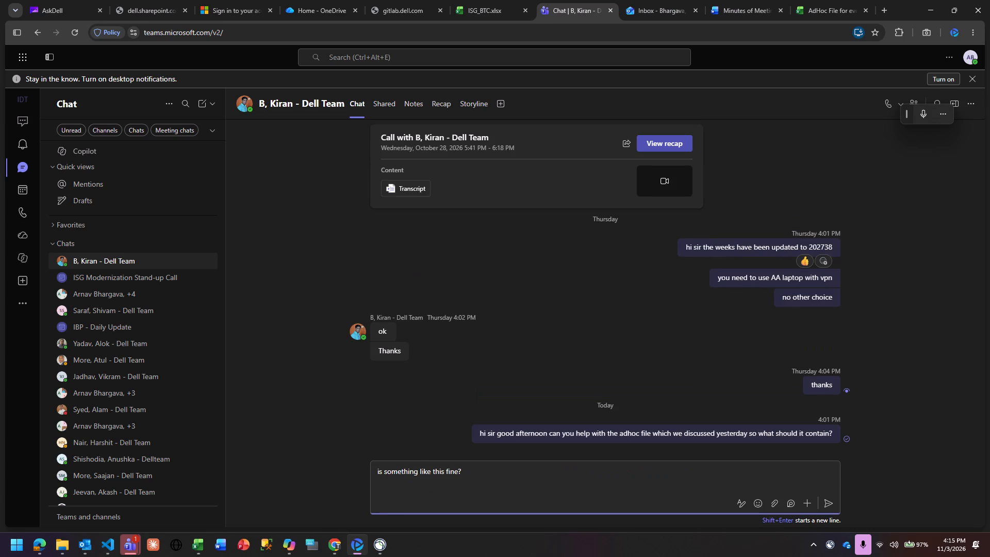
key(ctrl+v)
key(Return)
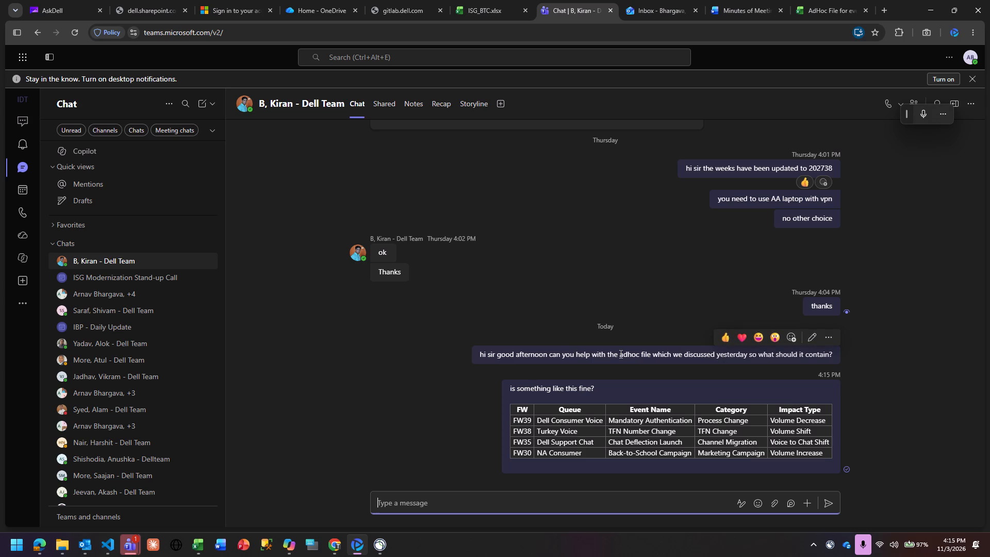
Search Teams for "jincy" and open the chat with Jincy.
click(425, 56)
text(jincy)
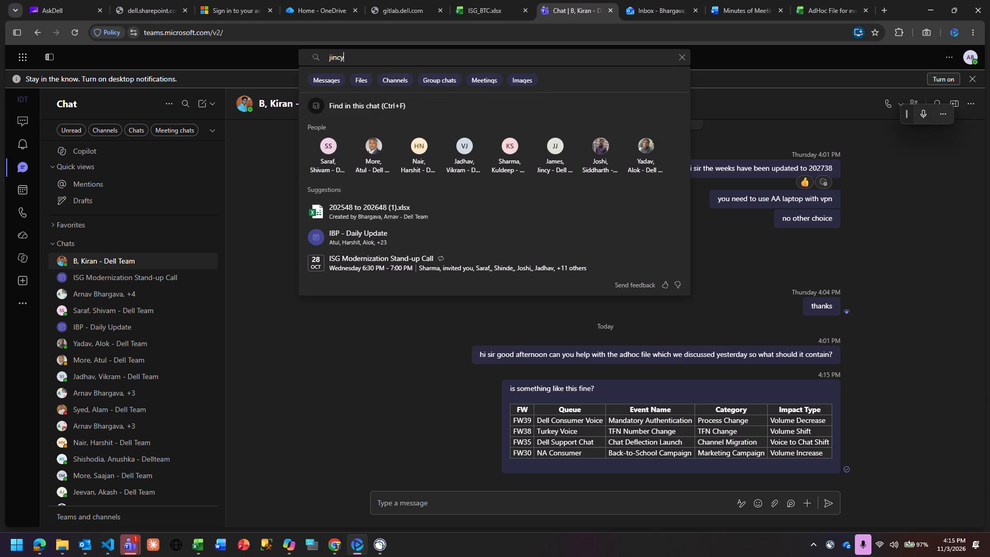
key(Down)
key(Down)
key(Return)
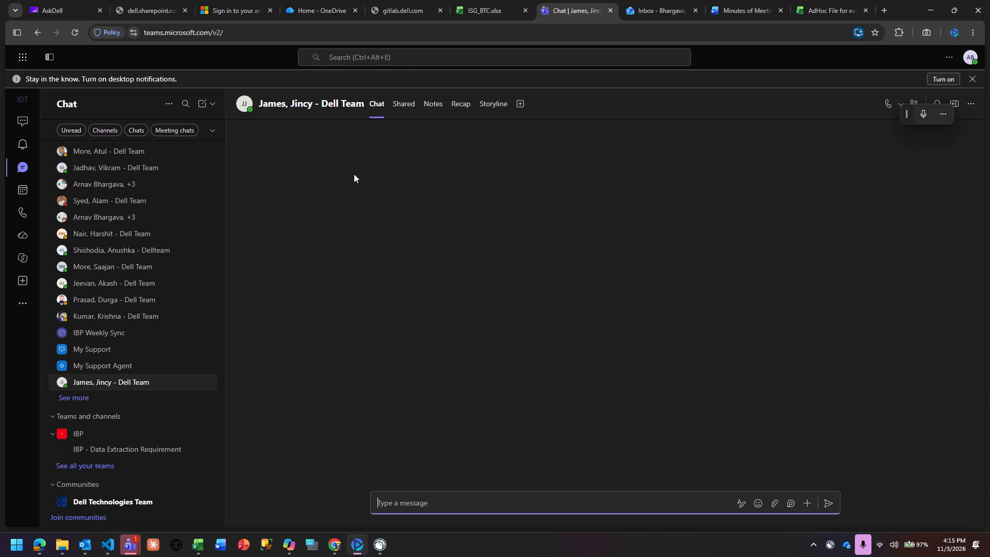
Write to Jincy: "hi jincy good afternoon", "regarding our meet we discussed to include a adhoc events file but we are unsure what to include in that file".
text(hi jincy good)
key(space)
text(afternoon)
key(shift+Return)
text(regarding our meet we dus)
key(BackSpace)
key(BackSpace)
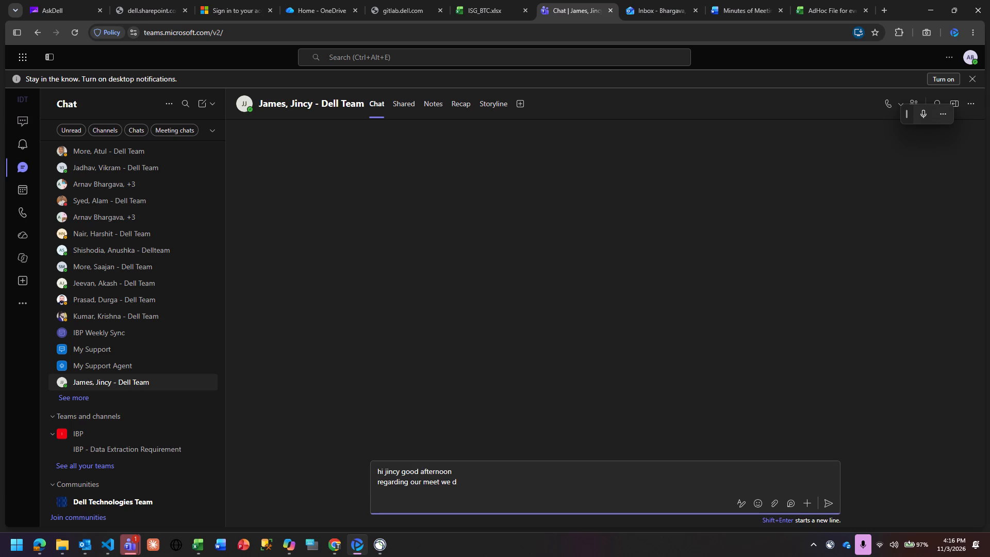
text(iscussed to include a adhoc event)
key(space)
key(BackSpace)
text(s file but)
key(space)
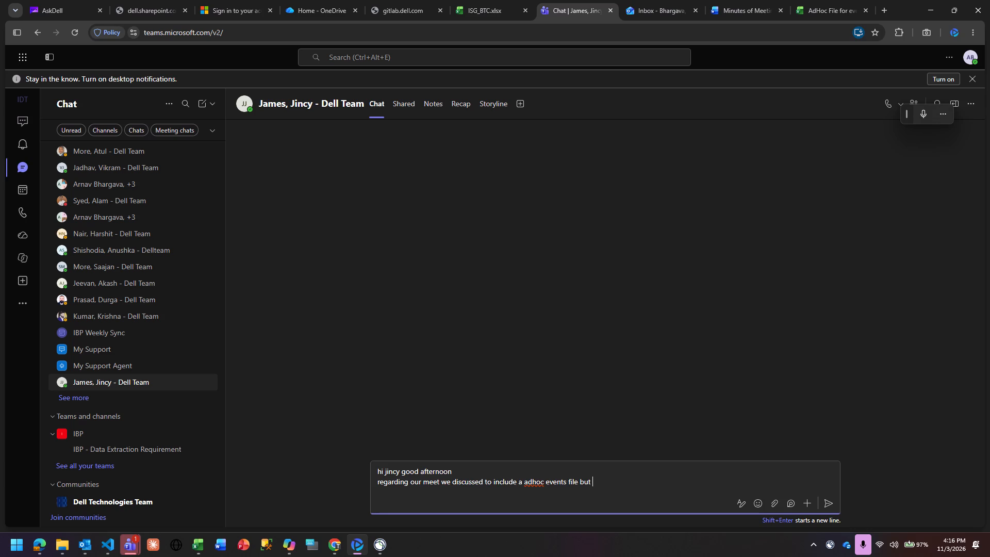
text(we are unsure wht)
key(BackSpace)
text(a to)
key(space)
key(BackSpace)
key(BackSpace)
key(BackSpace)
key(BackSpace)
text(t to include in that file)
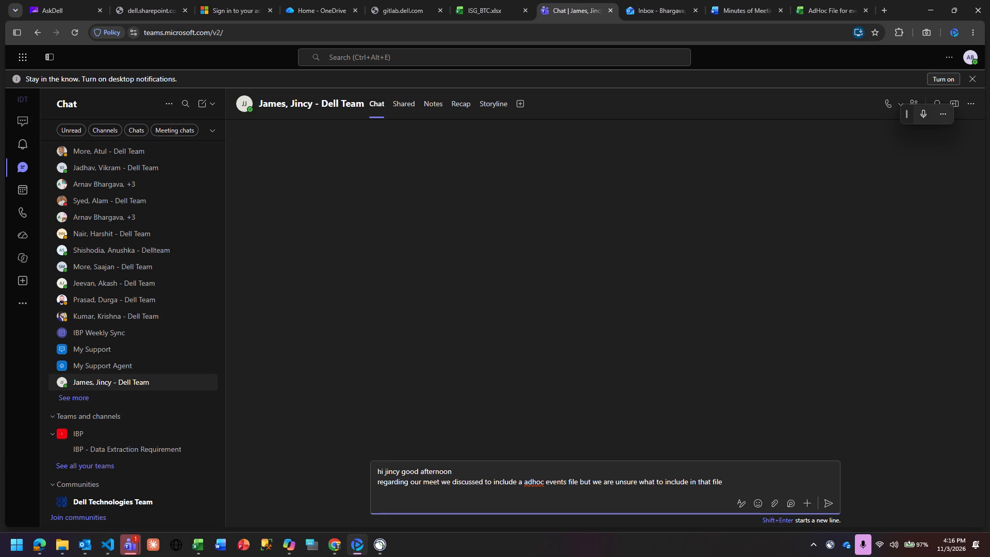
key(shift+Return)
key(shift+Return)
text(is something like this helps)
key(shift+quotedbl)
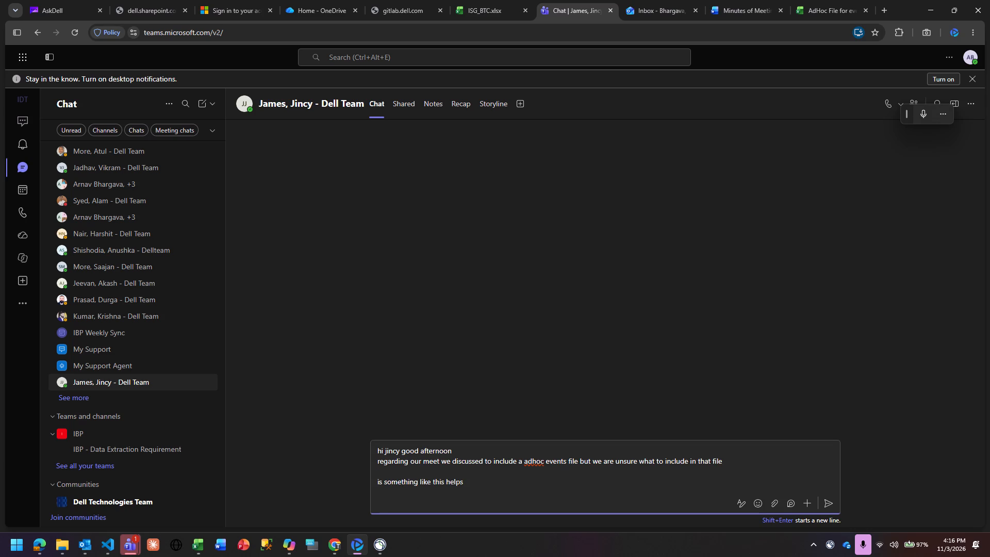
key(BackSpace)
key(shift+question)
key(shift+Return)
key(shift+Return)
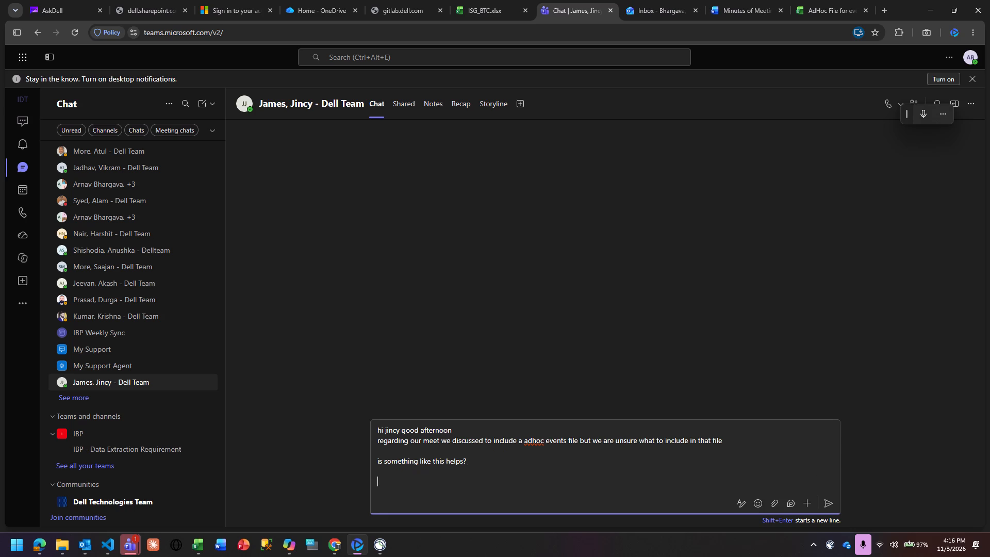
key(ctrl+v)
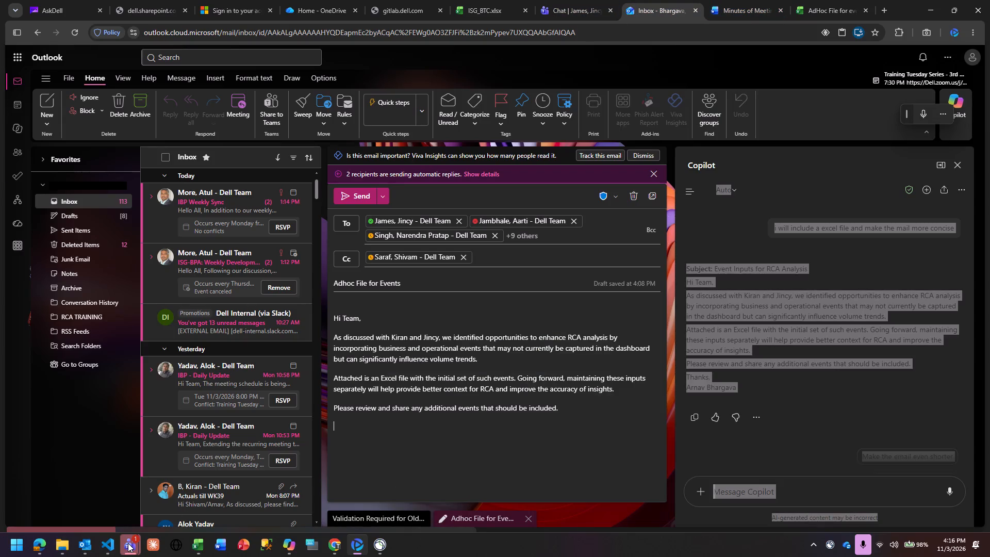
click(552, 8)
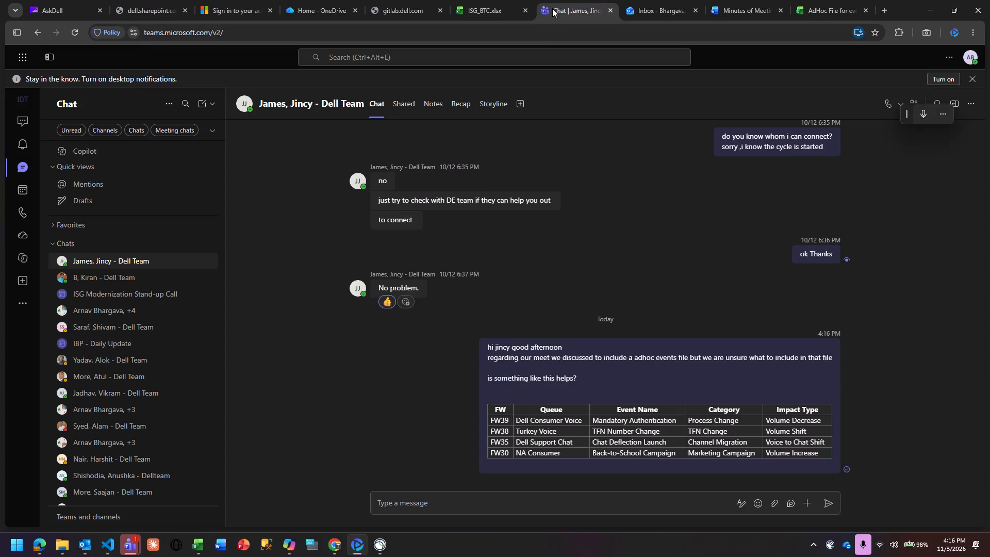
click(13, 191)
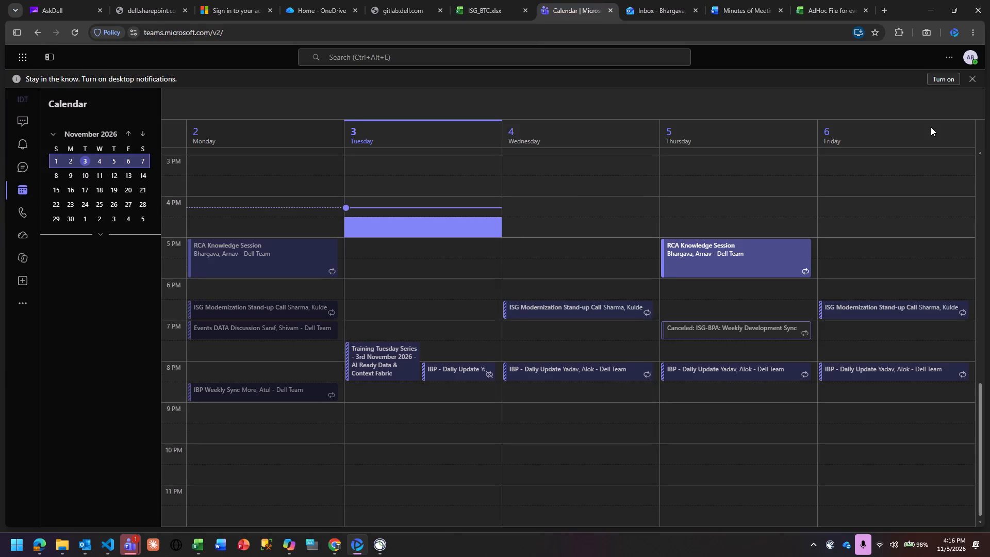
click(945, 107)
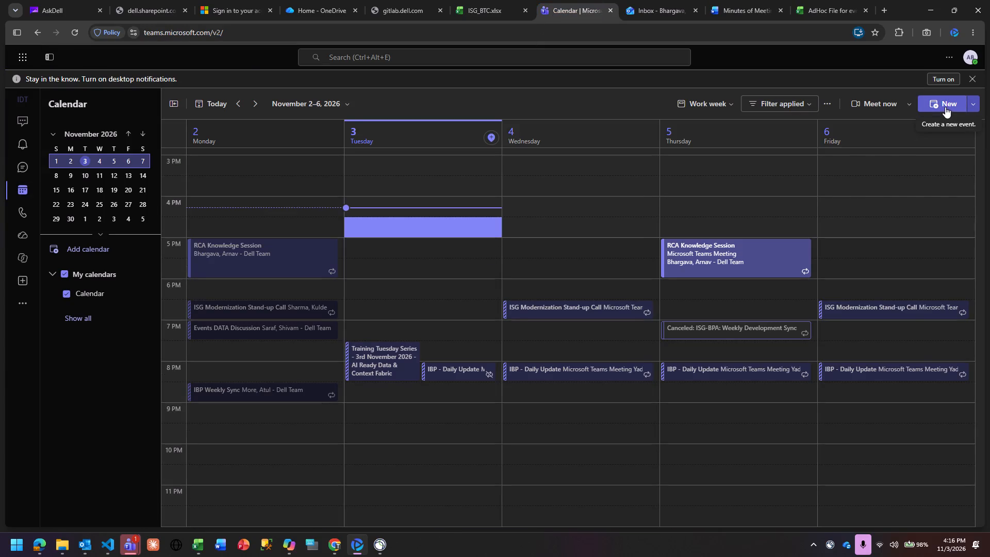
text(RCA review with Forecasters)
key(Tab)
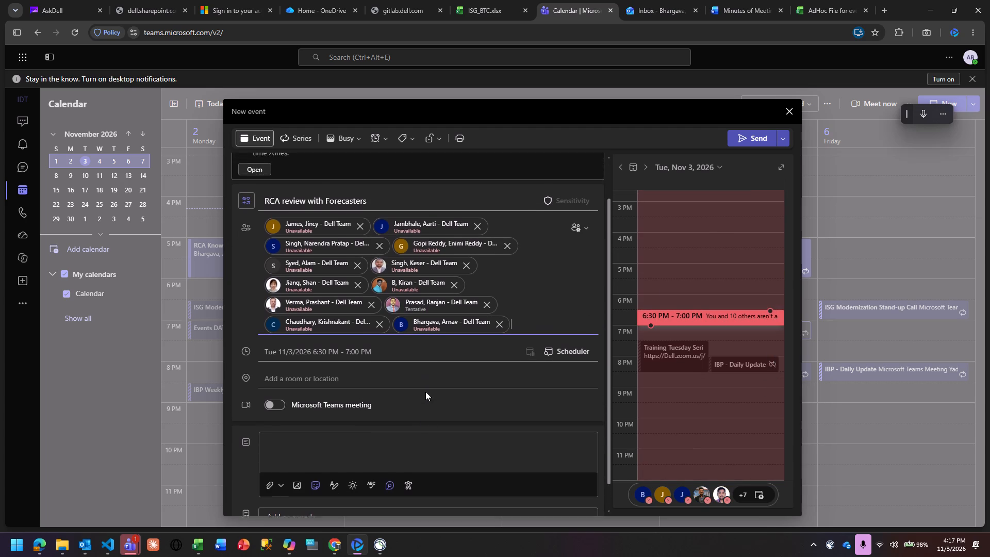
Try the 9:30 PM slot, and settle the RCA review on 9:00 PM to 9:30 PM on Tuesday, November 3, 2026.
click(686, 408)
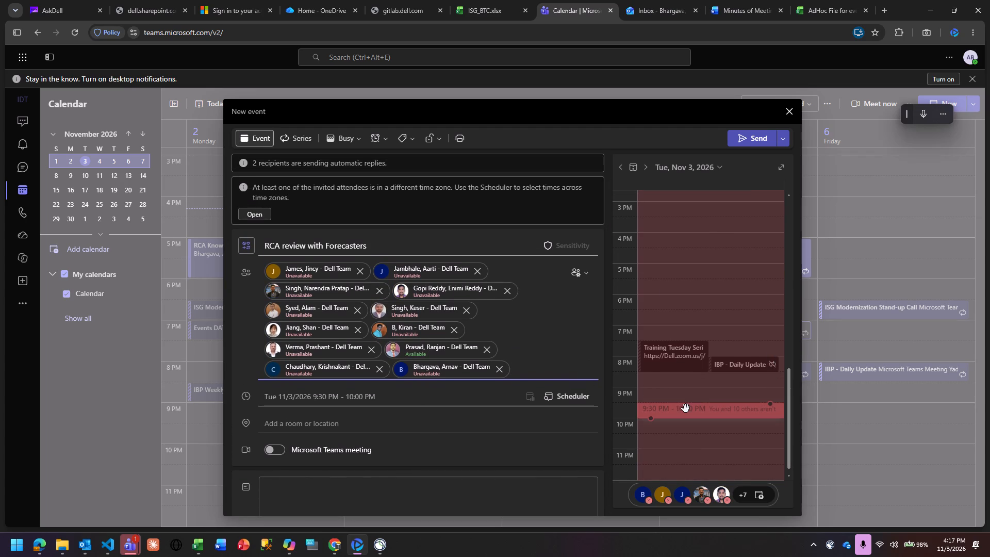
click(647, 395)
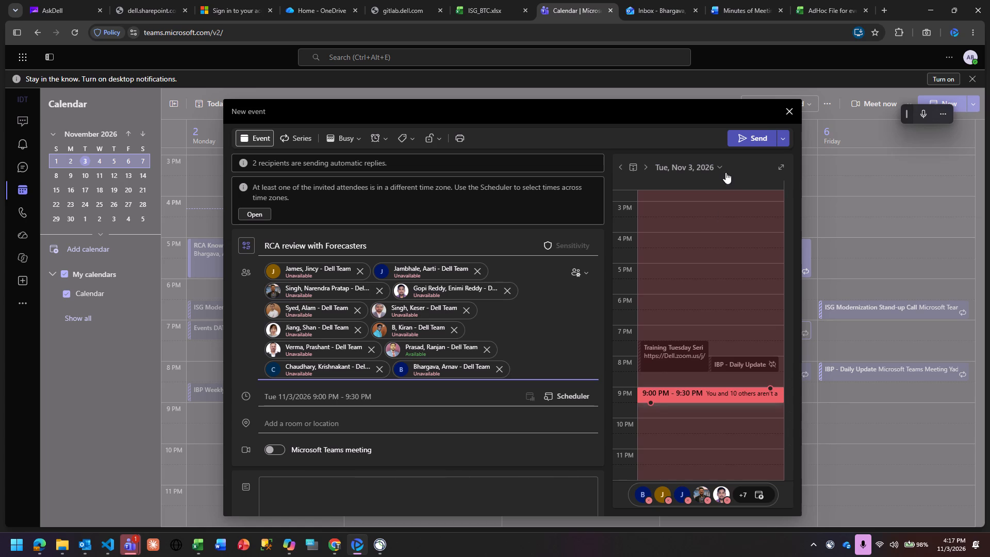
Switch the new event's attendee availability view to Wednesday, November 4, 2026.
click(722, 168)
click(546, 213)
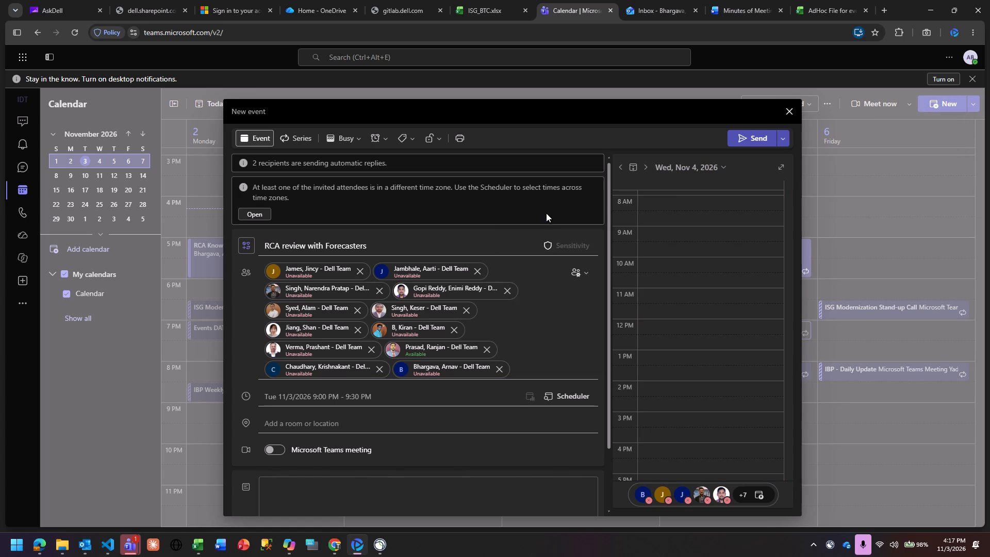
Set the "RCA review with Forecasters" event to Wed 11/4/2026, 1:30 PM - 2:00 PM.
scroll(750, 316, down, 3)
scroll(750, 316, up, 1)
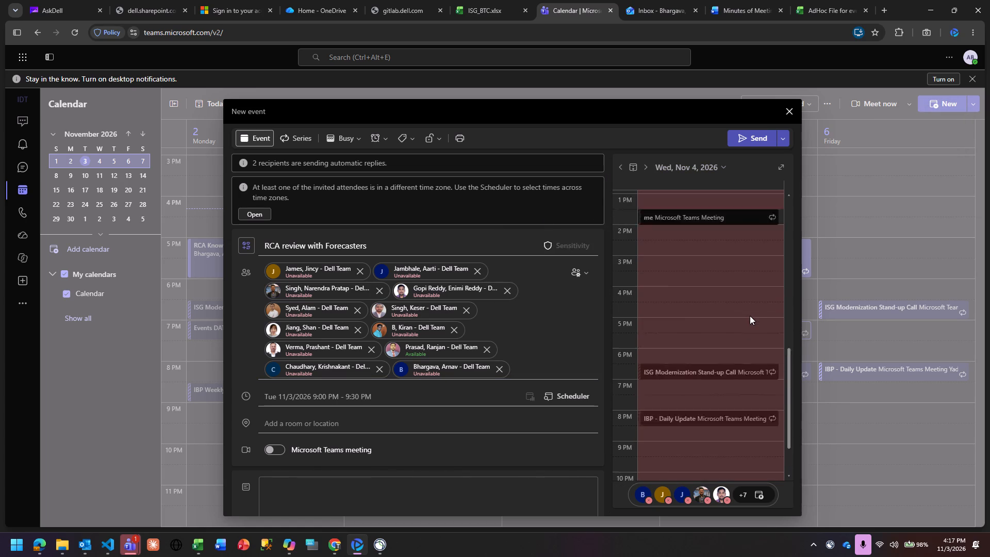
scroll(750, 316, up, 1)
click(681, 365)
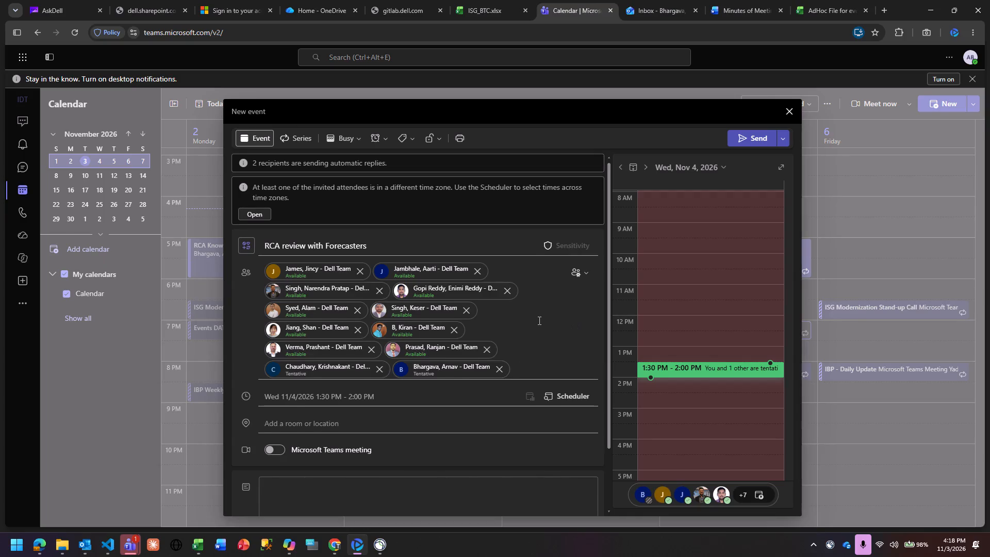
Add Shivam as an attendee to the "RCA review with Forecasters" event and send the invitation.
scroll(538, 320, down, 1)
click(527, 280)
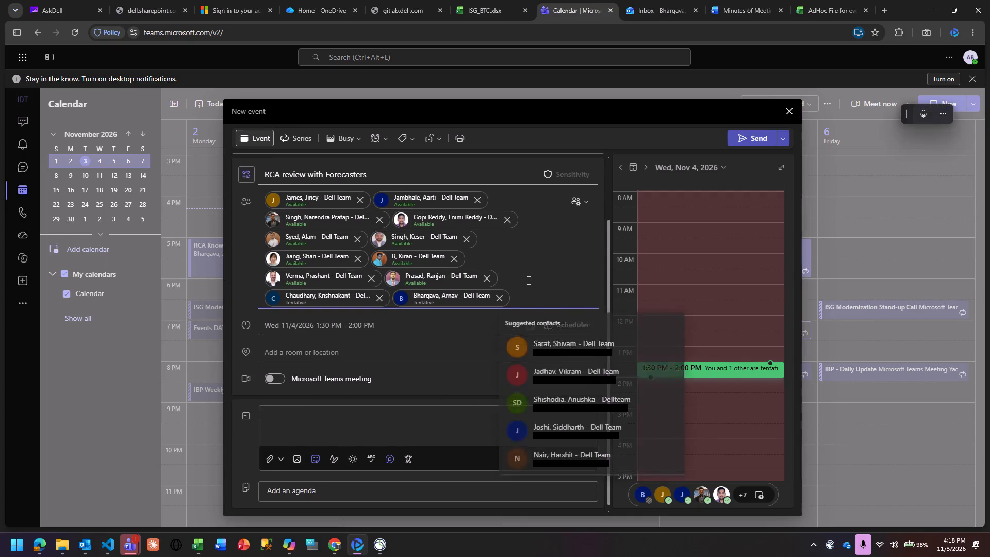
text(shivam)
key(Return)
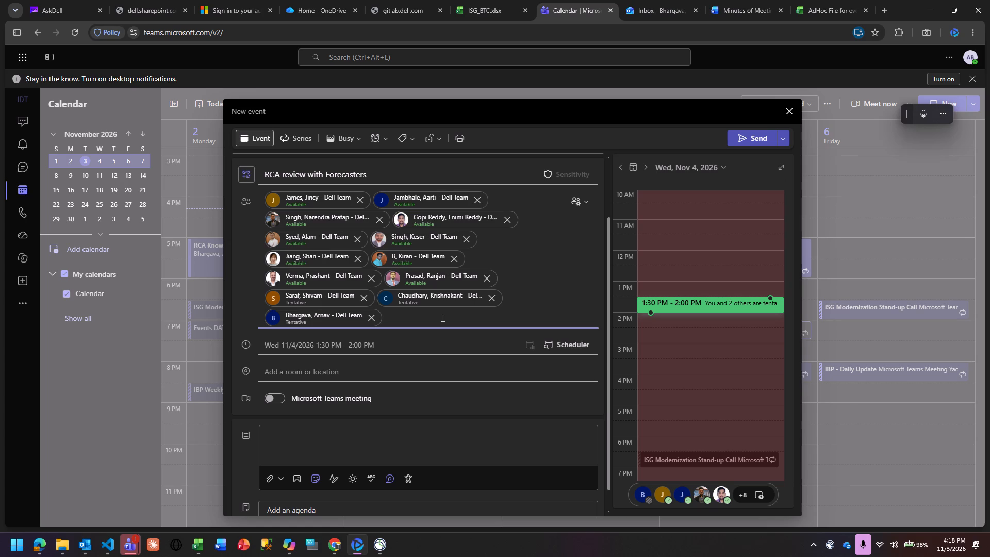
click(748, 136)
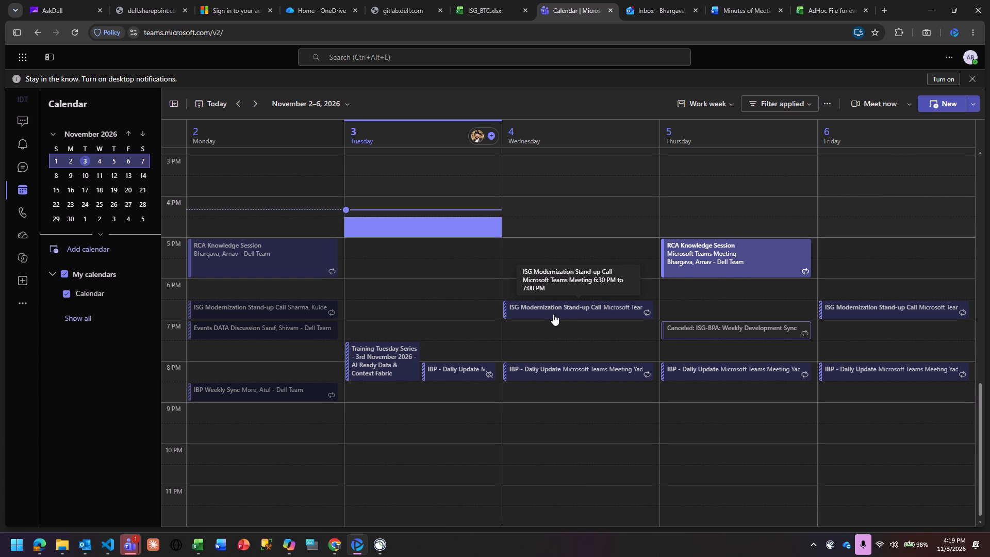
scroll(553, 314, up, 1)
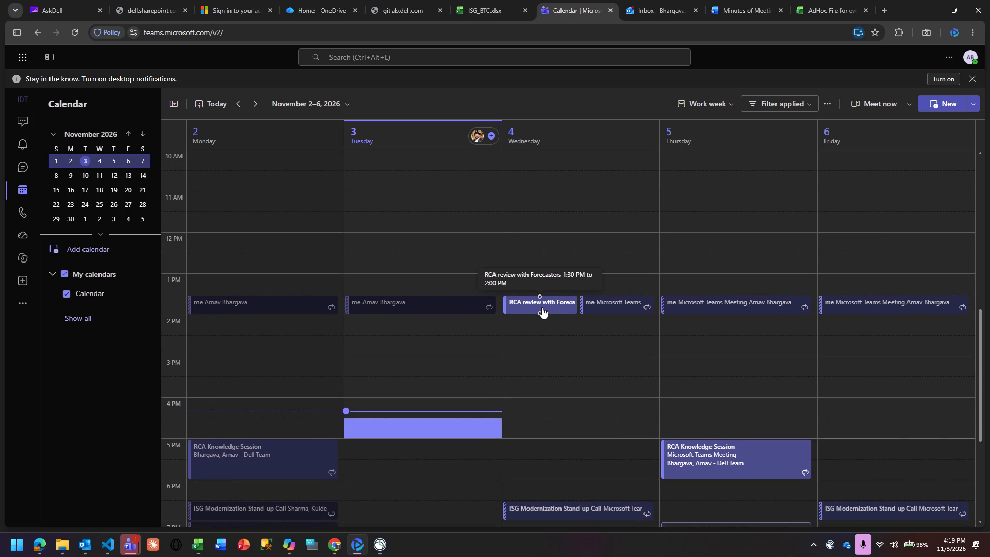
Open Kiran's new message in the Teams chats and reply "ok Thanks".
click(19, 158)
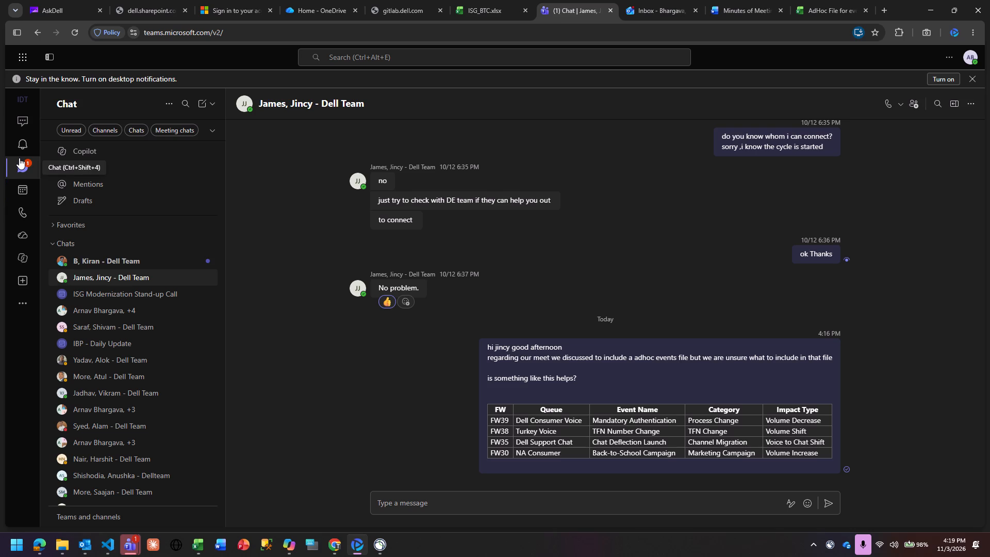
click(19, 158)
click(95, 256)
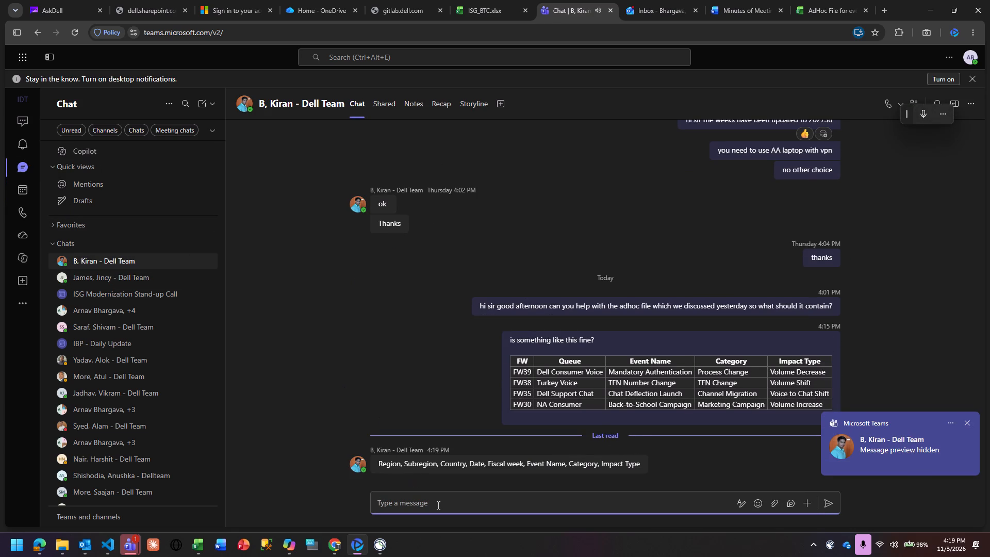
click(488, 500)
text(ok Thakns)
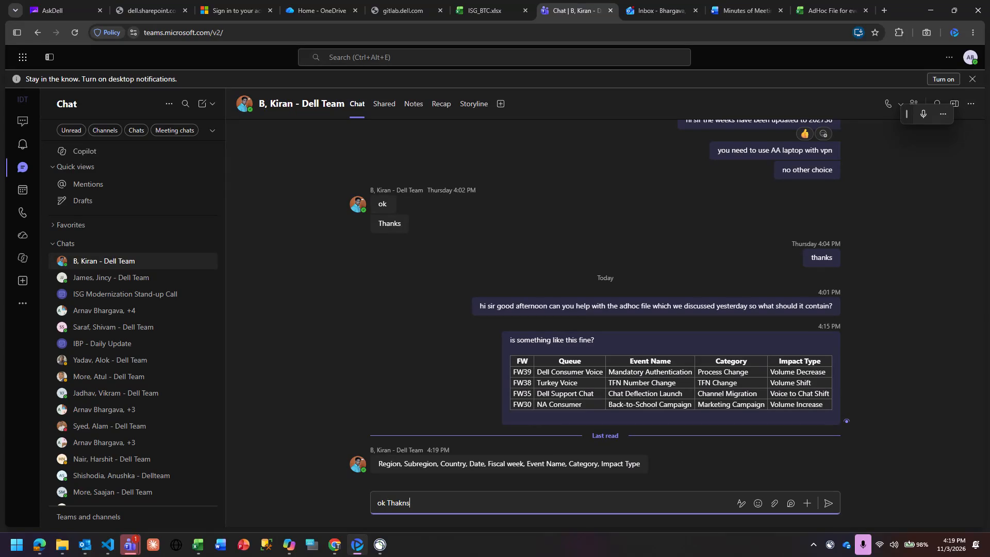
key(BackSpace)
key(BackSpace)
key(BackSpace)
text(nks)
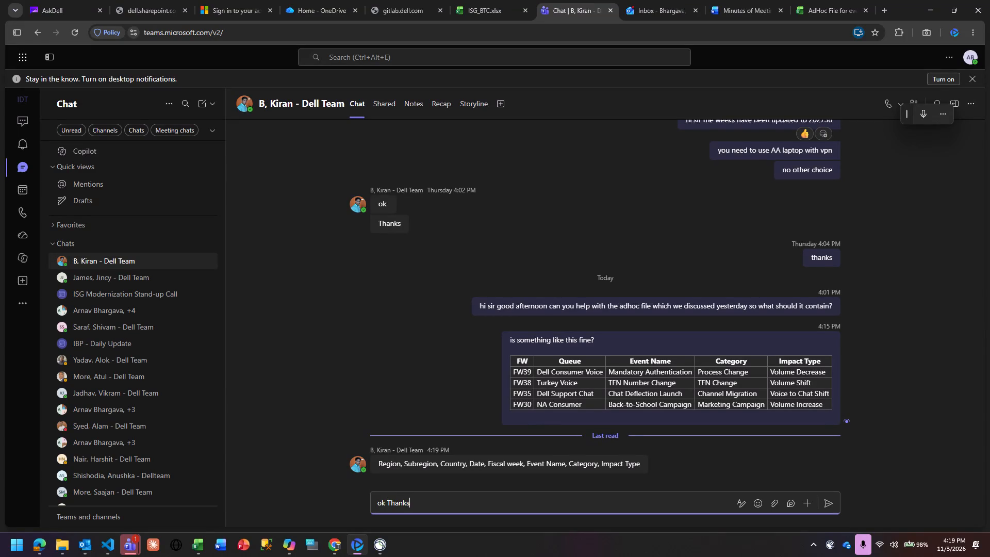
key(Return)
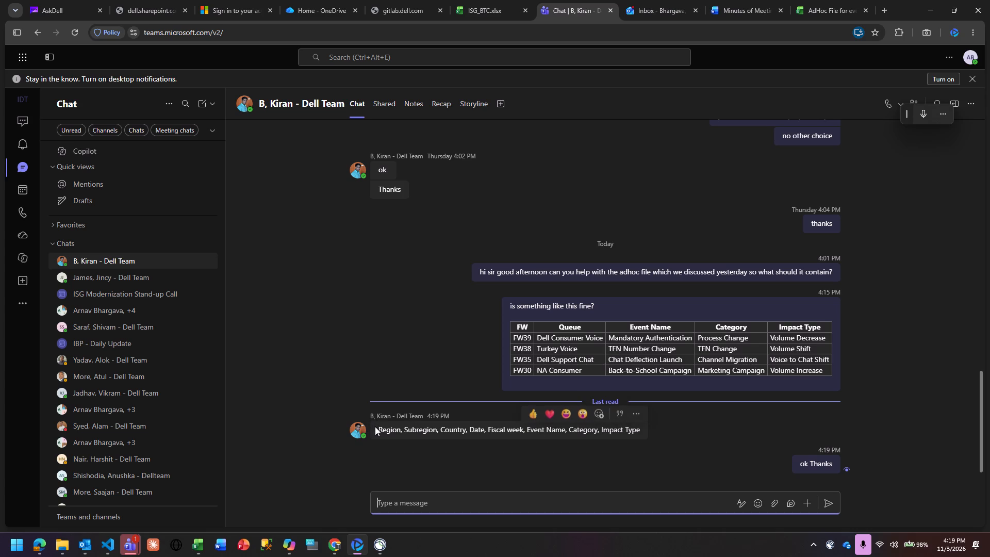
Copy Kiran's list of column names, Region through Impact Type, into cell A1 of the "AdHoc File for events" workbook.
drag(376, 427, 639, 433)
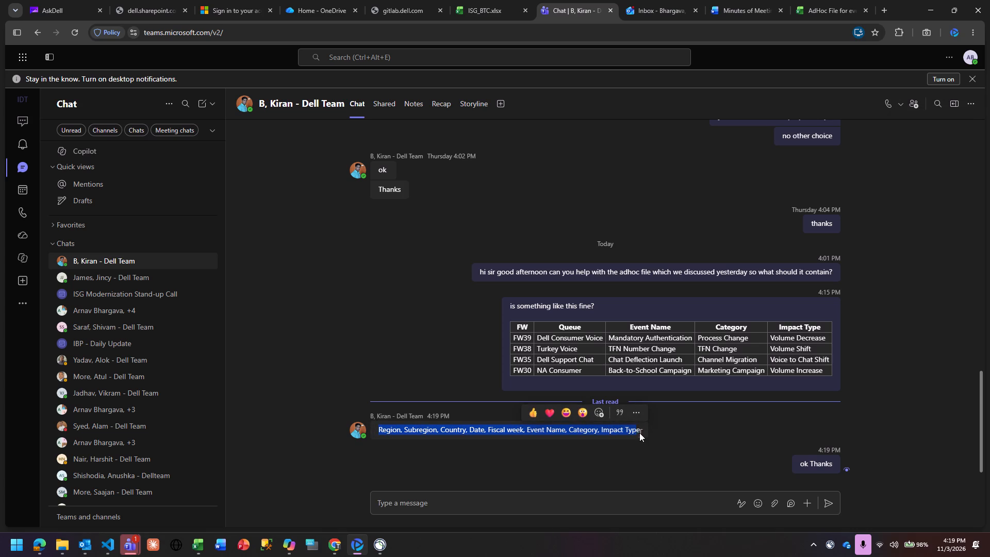
drag(639, 433, 642, 433)
key(ctrl+c)
key(ctrl+Tab)
key(ctrl+Tab)
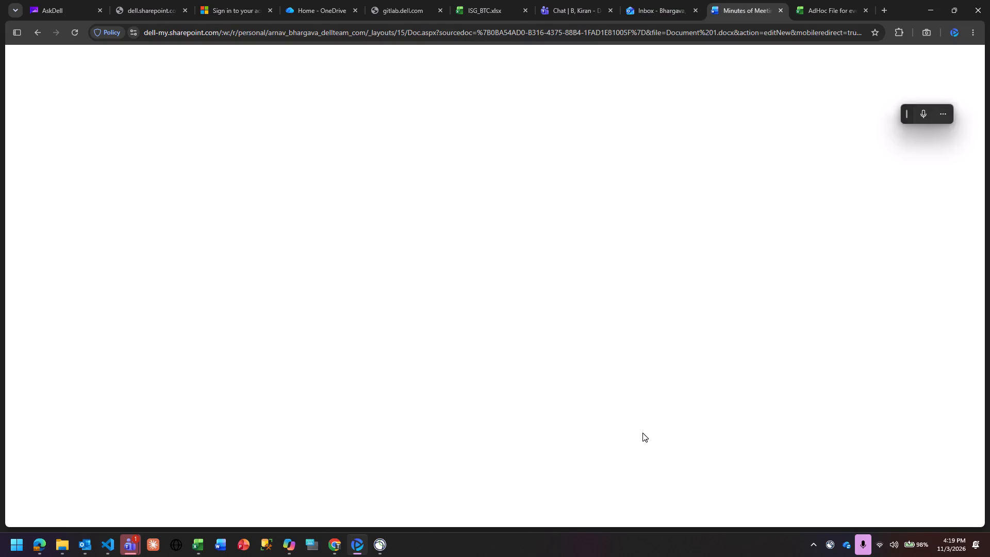
key(ctrl+Tab)
key(ctrl+v)
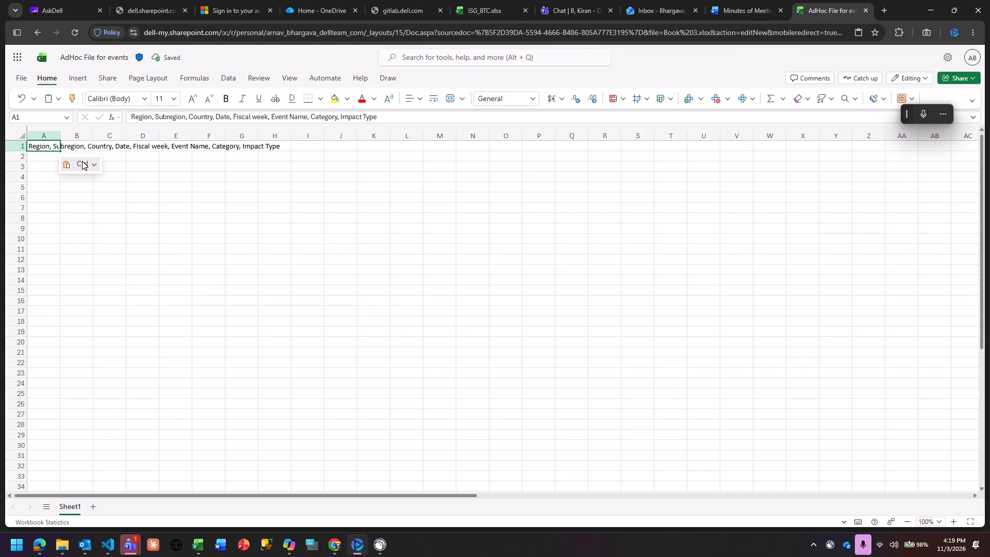
Split the pasted text in A1 into columns using Space as the delimiter.
click(82, 161)
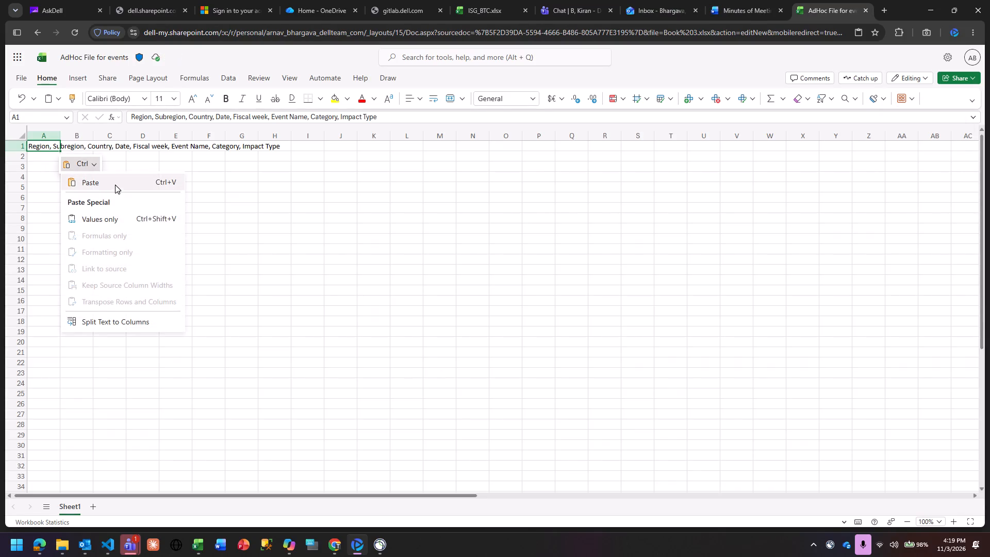
click(115, 317)
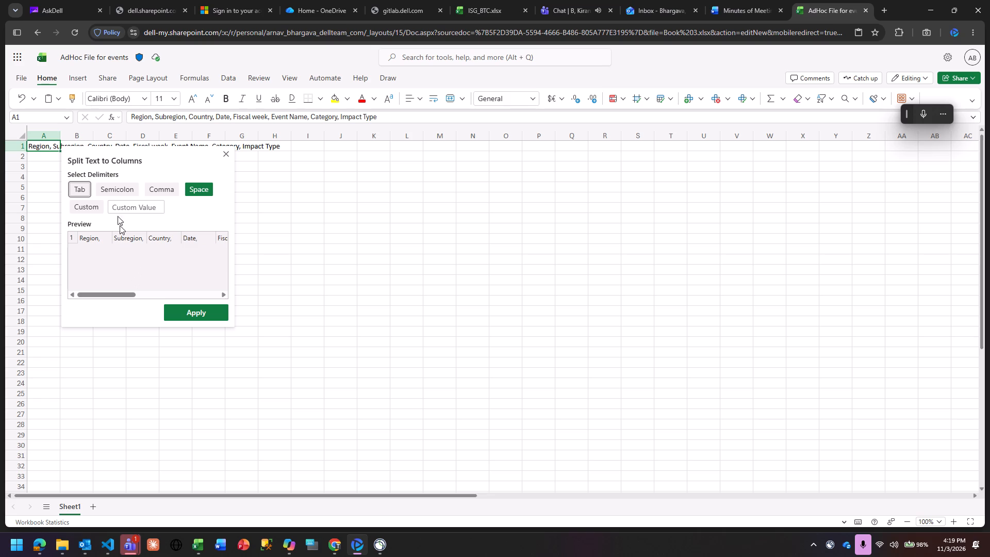
click(187, 307)
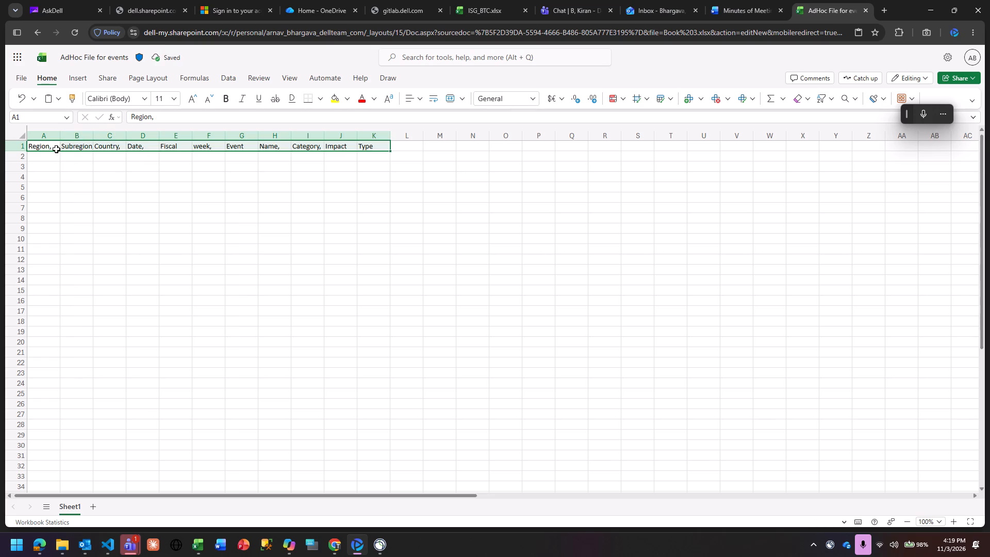
Remove the trailing comma from the Region header in cell A1.
click(168, 116)
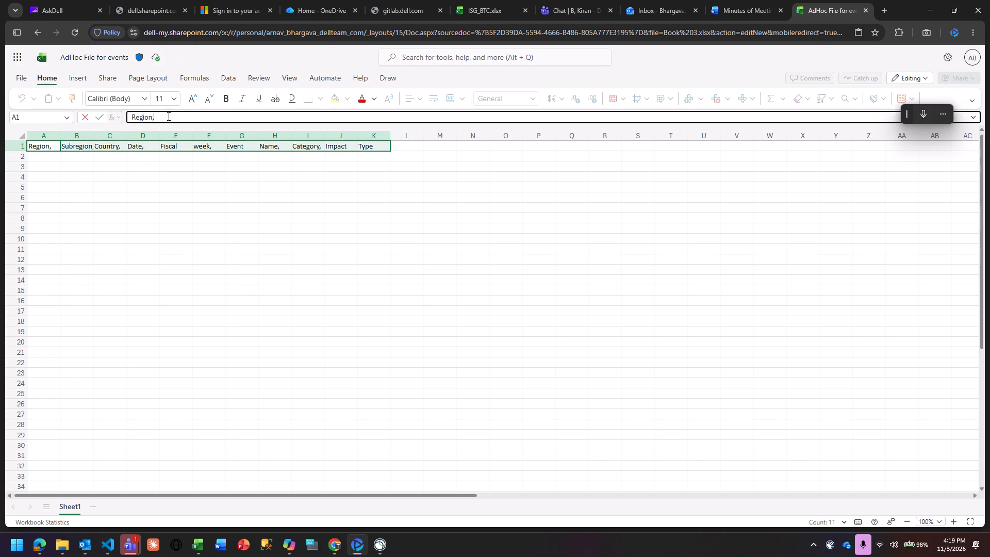
key(Delete)
key(BackSpace)
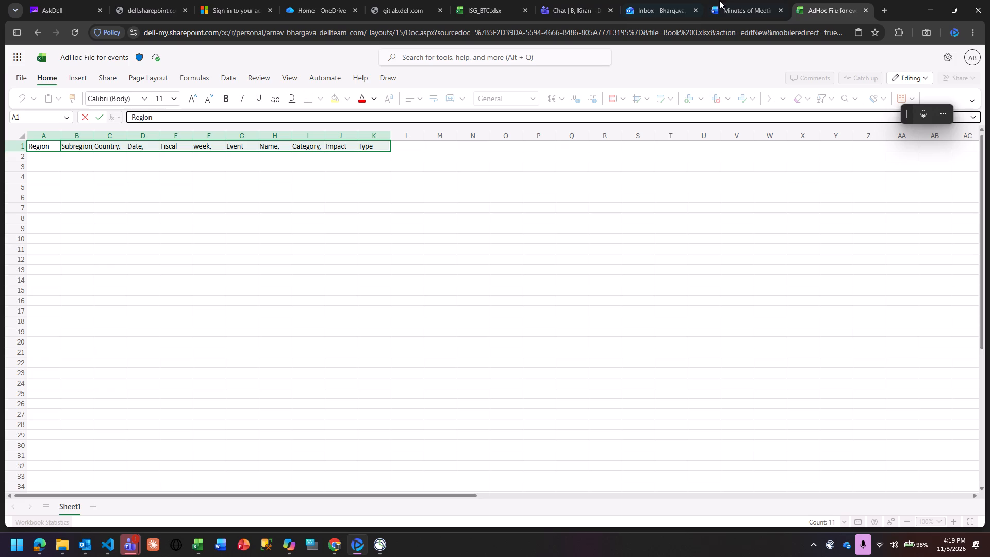
Check Kiran's column list in the Teams chat, and remove the trailing commas from the Country and Date headers in C1 and D1.
click(557, 8)
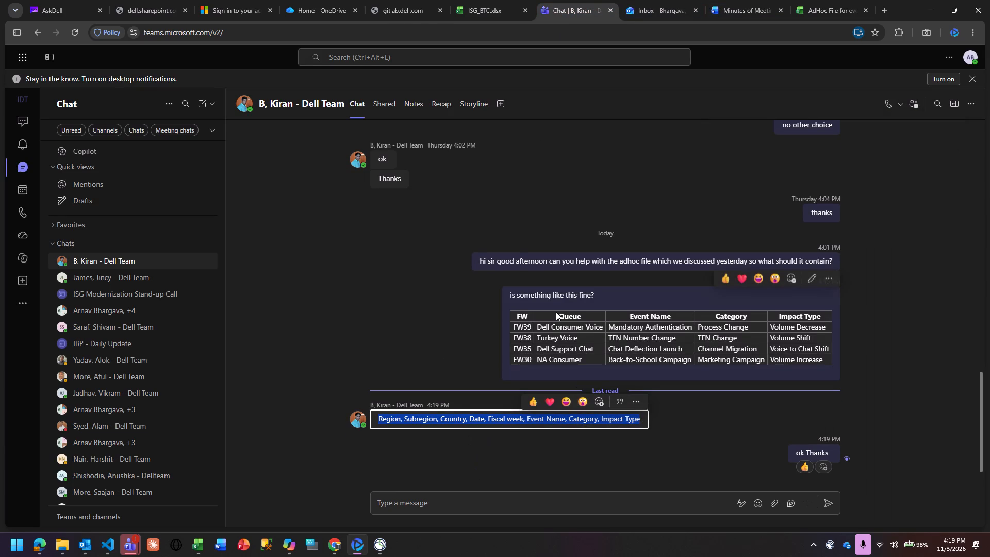
key(ctrl+Tab)
key(ctrl+Tab)
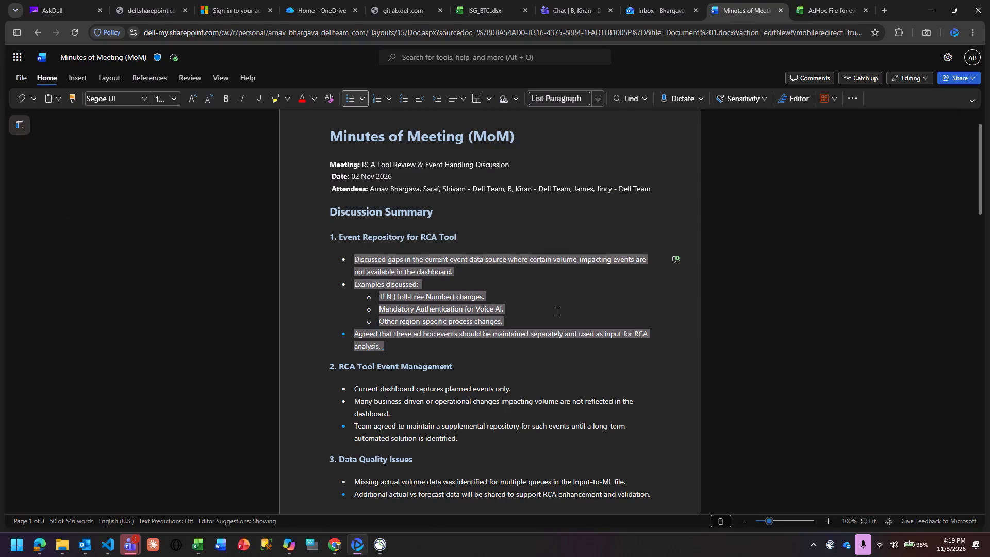
key(ctrl+Tab)
click(111, 143)
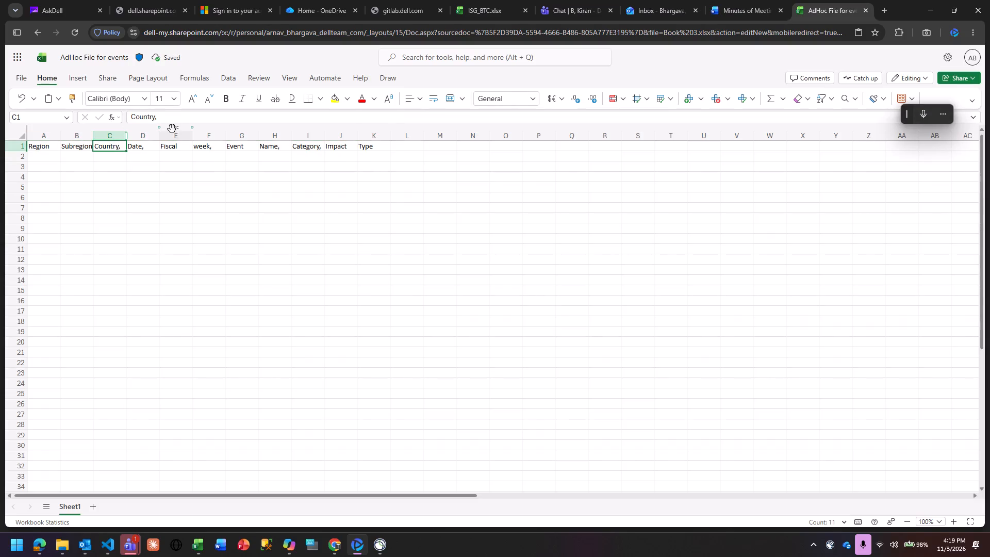
click(186, 122)
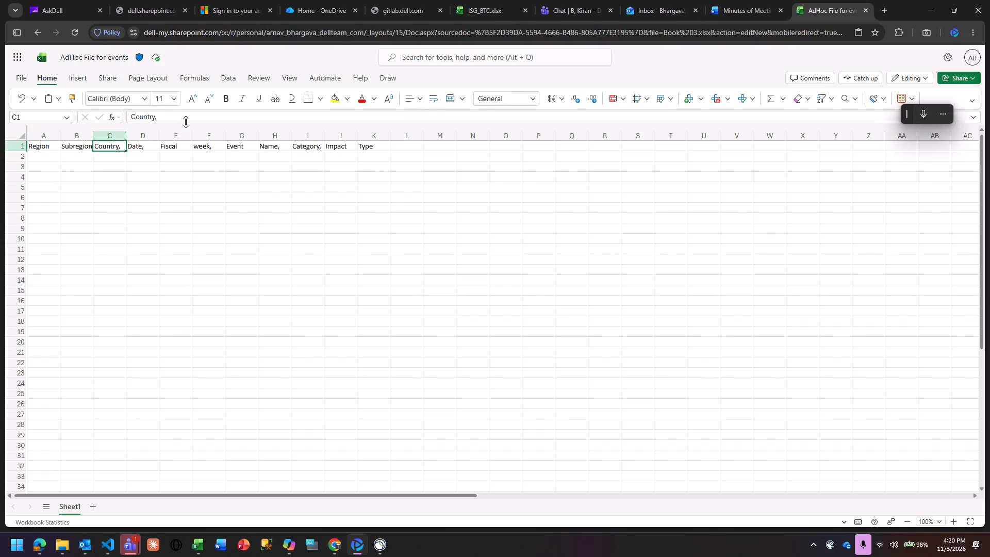
click(181, 118)
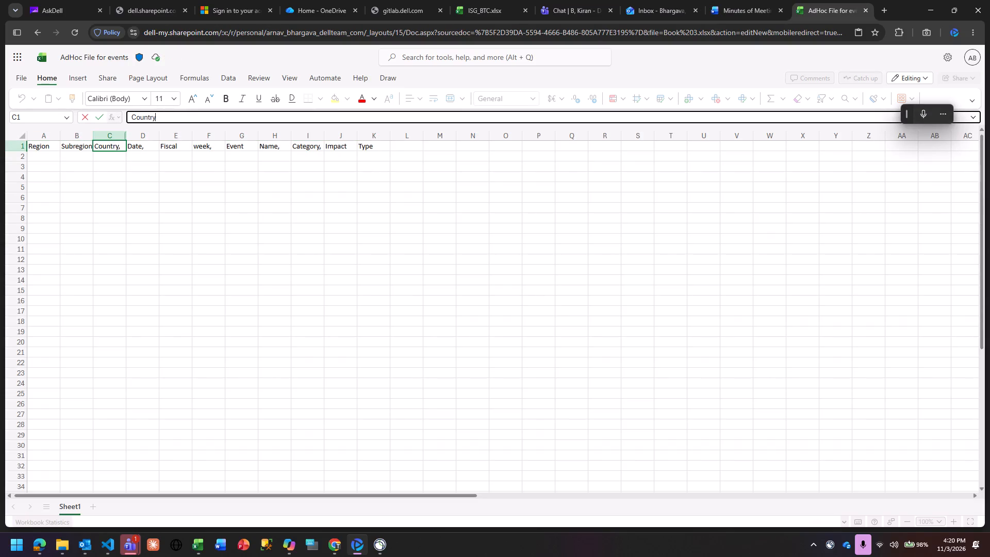
key(BackSpace)
key(Right)
key(Return)
key(Right)
key(Up)
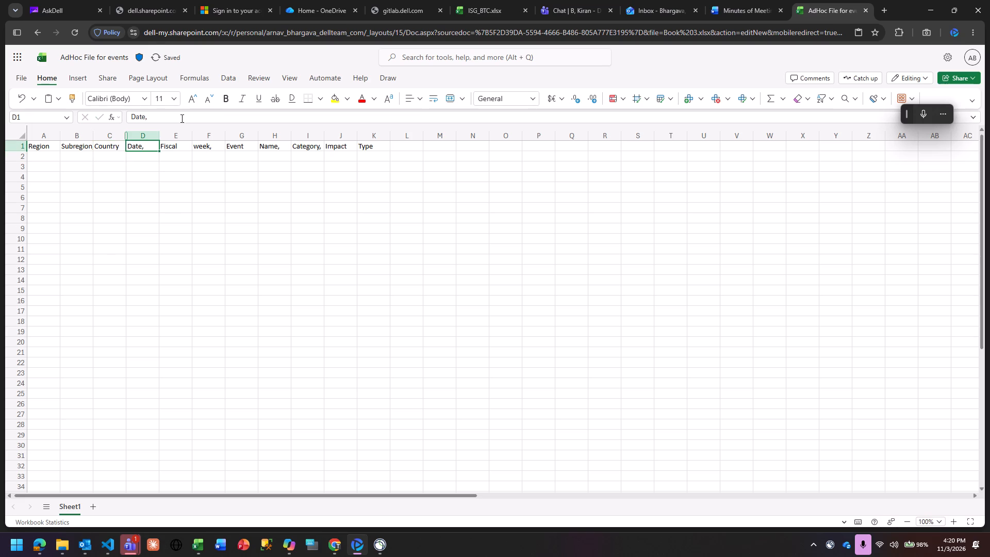
click(176, 118)
key(BackSpace)
key(ctrl+Right)
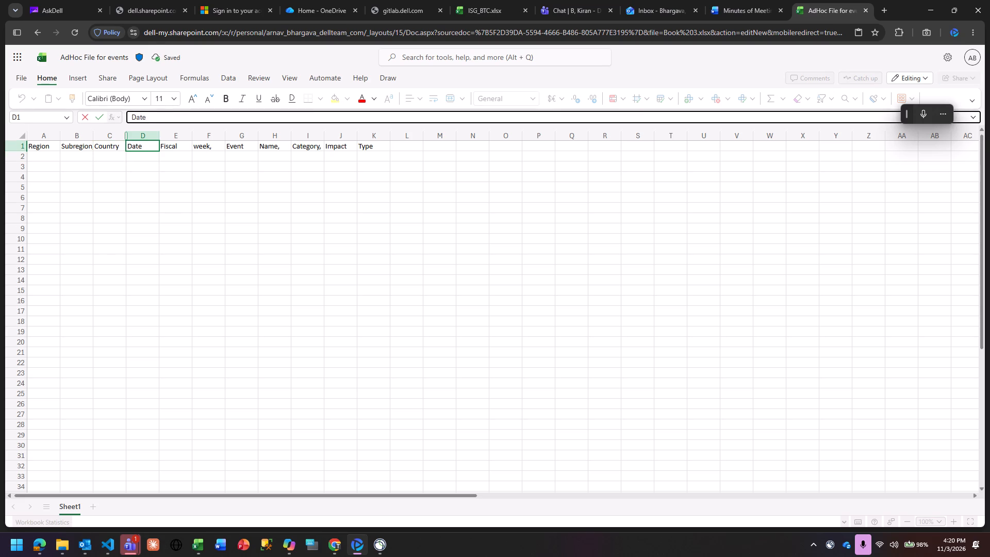
Complete the Fiscal header in cell E1 as "Fiscal Week".
click(177, 148)
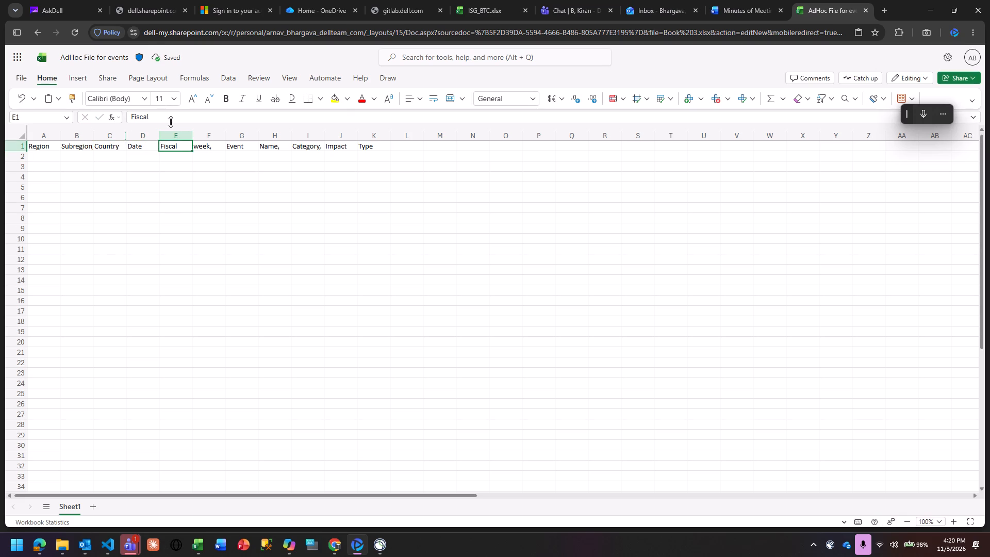
click(172, 119)
key(space)
text(Week)
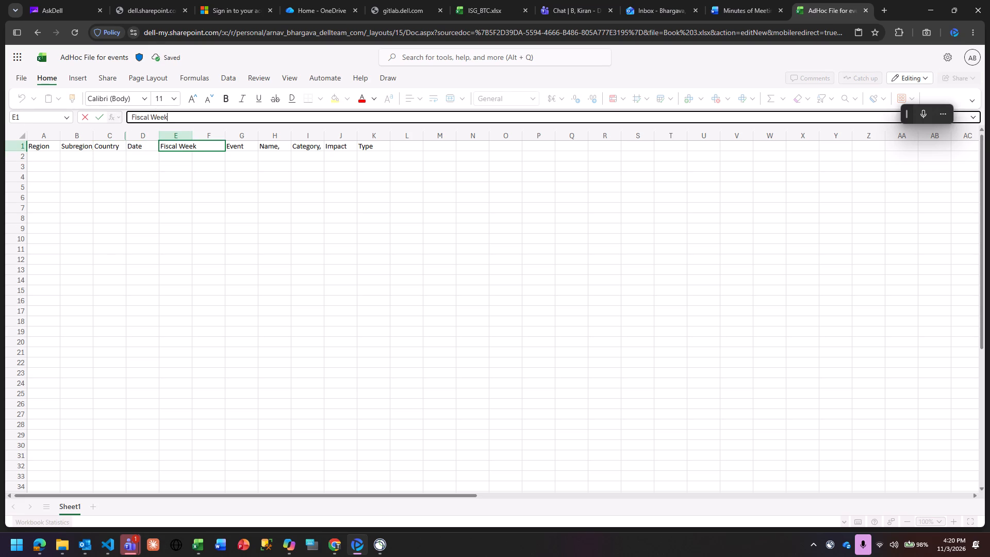
key(Return)
Delete the leftover "week," column F and autofit column E to its Fiscal Week header.
click(203, 150)
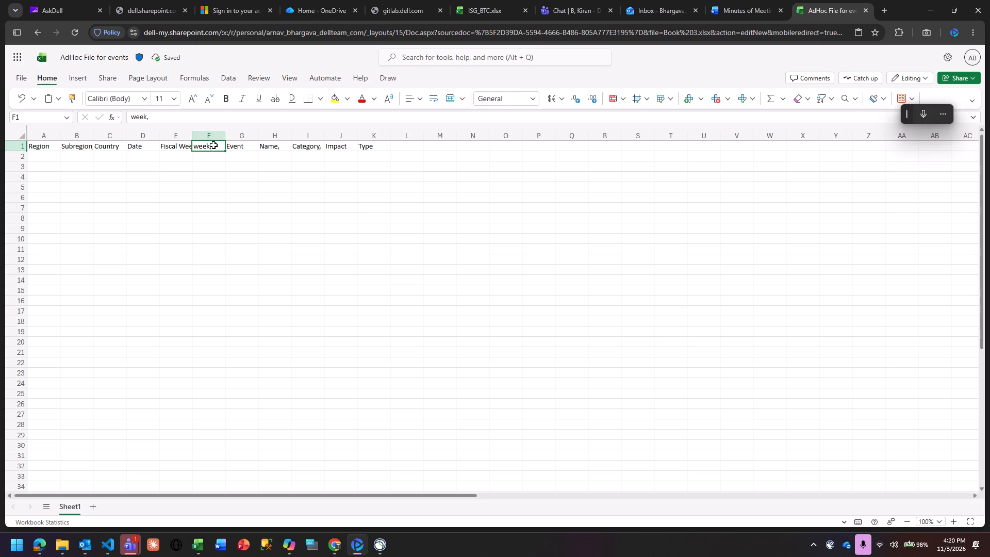
key(Delete)
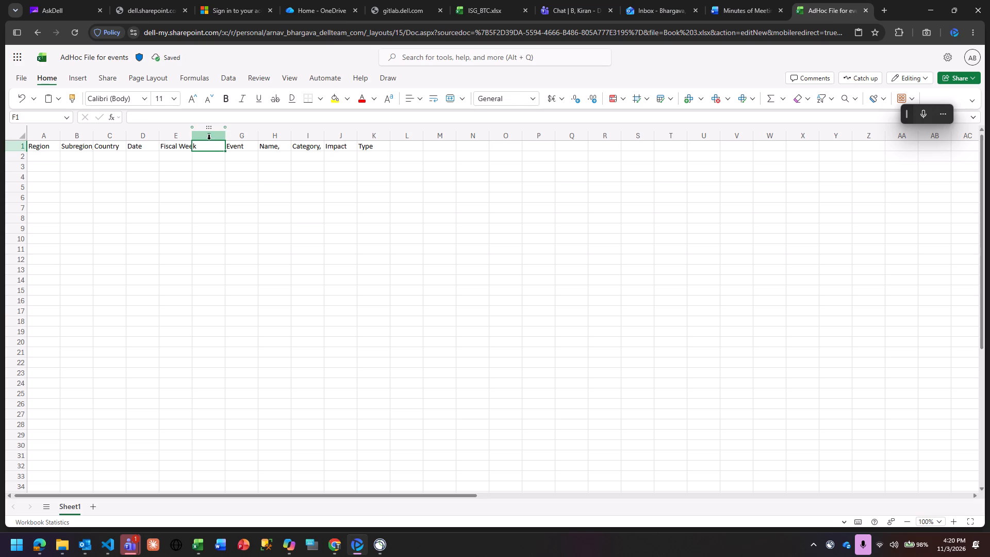
click(209, 139)
key(Delete)
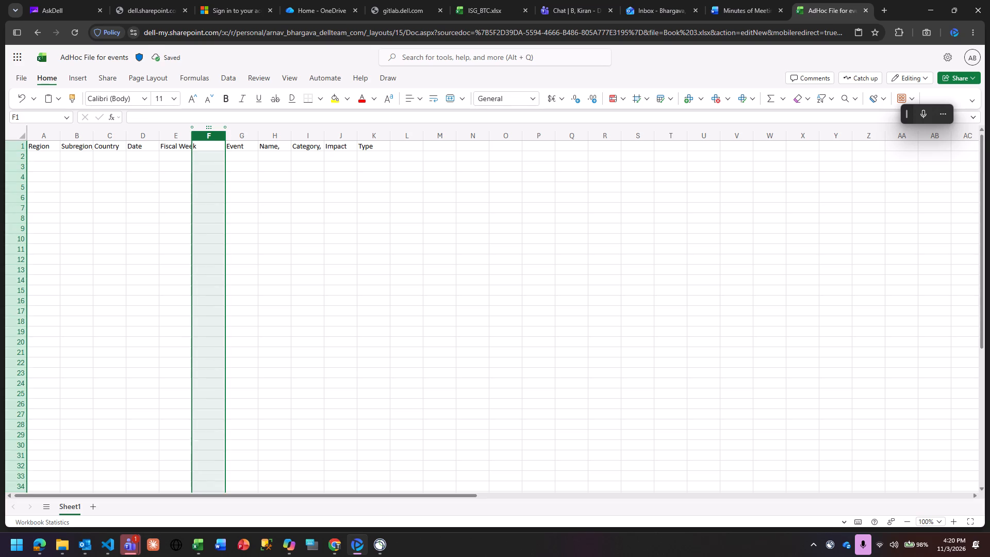
right_click(207, 139)
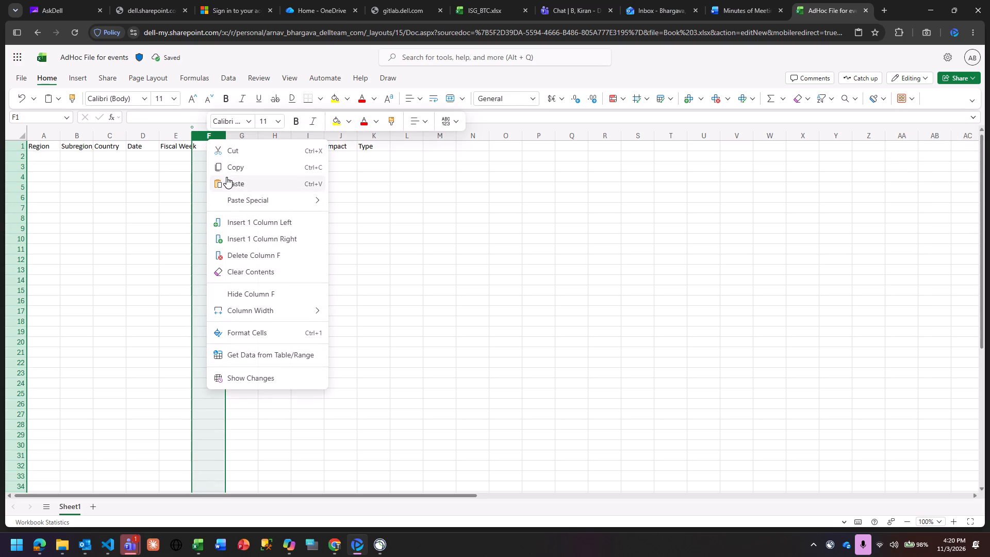
click(247, 261)
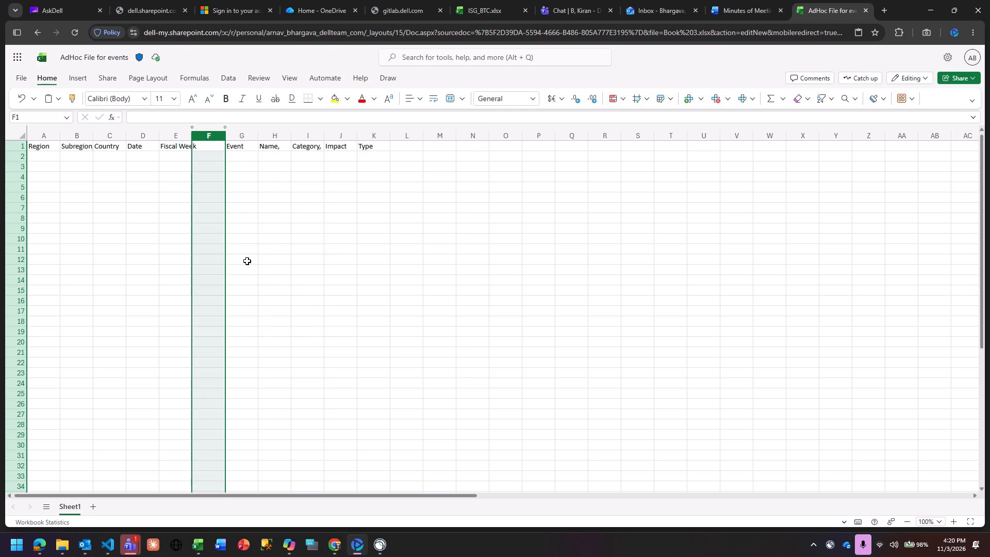
click(216, 150)
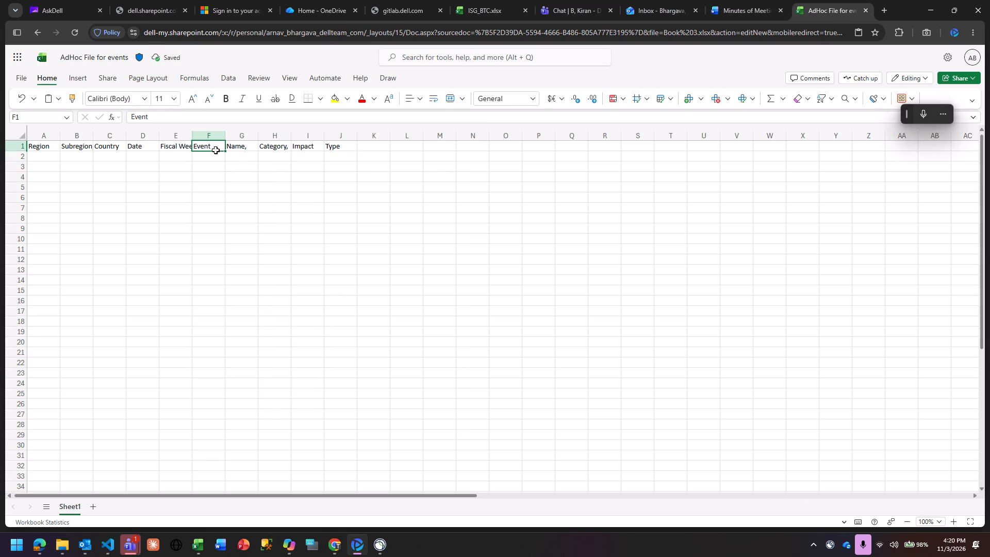
double_click(193, 133)
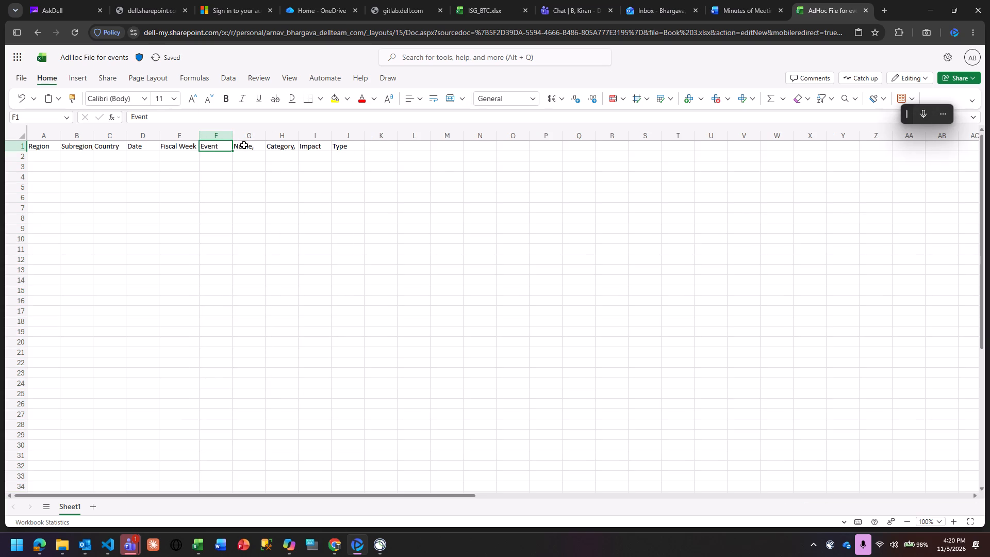
Check Kiran's column list in the Teams chat again and extend the Event header in F1 to "Event Name".
click(250, 146)
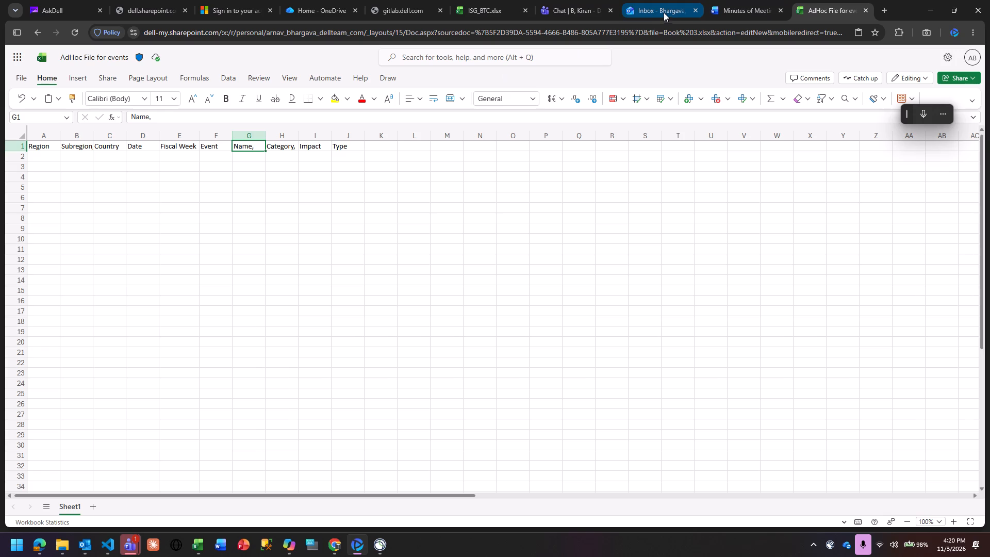
click(549, 8)
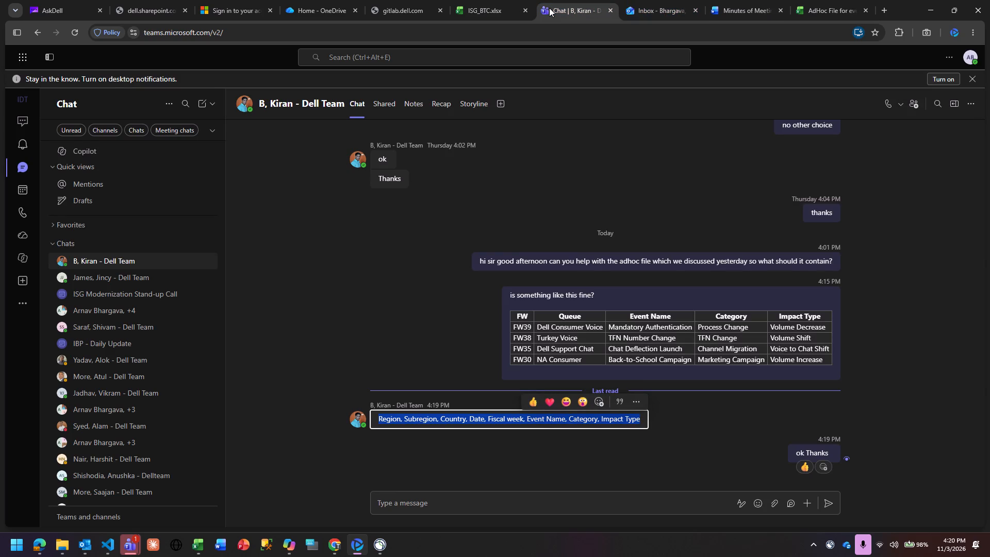
key(ctrl+Tab)
key(ctrl+Tab)
key(ctrl+Tab)
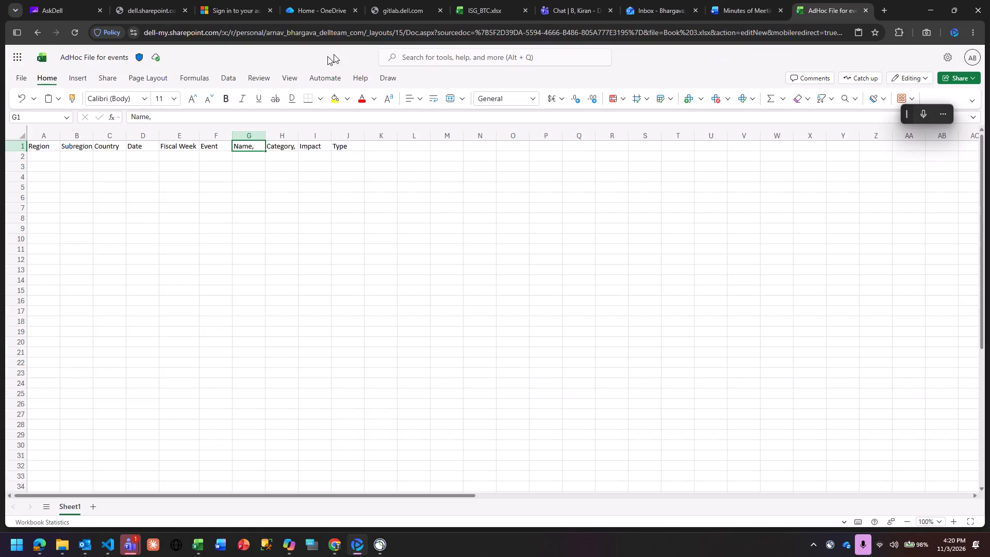
click(214, 146)
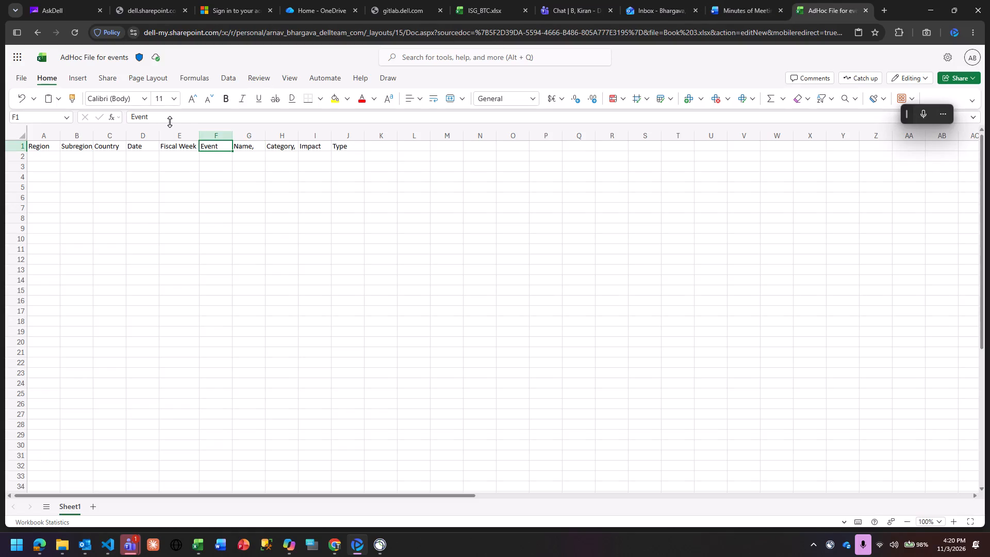
click(170, 122)
click(167, 118)
key(space)
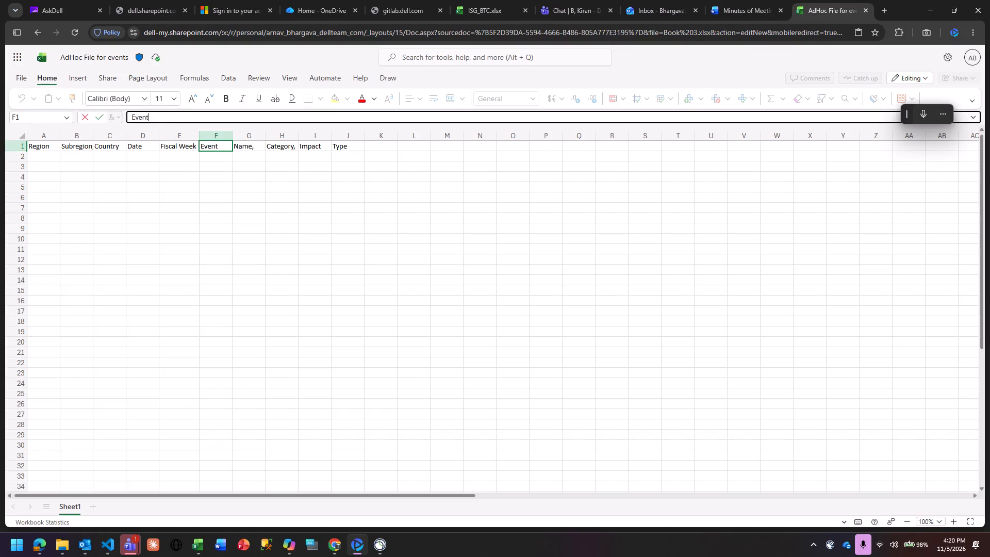
Complete the F1 header as "Event Name" and delete the leftover "Name," column G.
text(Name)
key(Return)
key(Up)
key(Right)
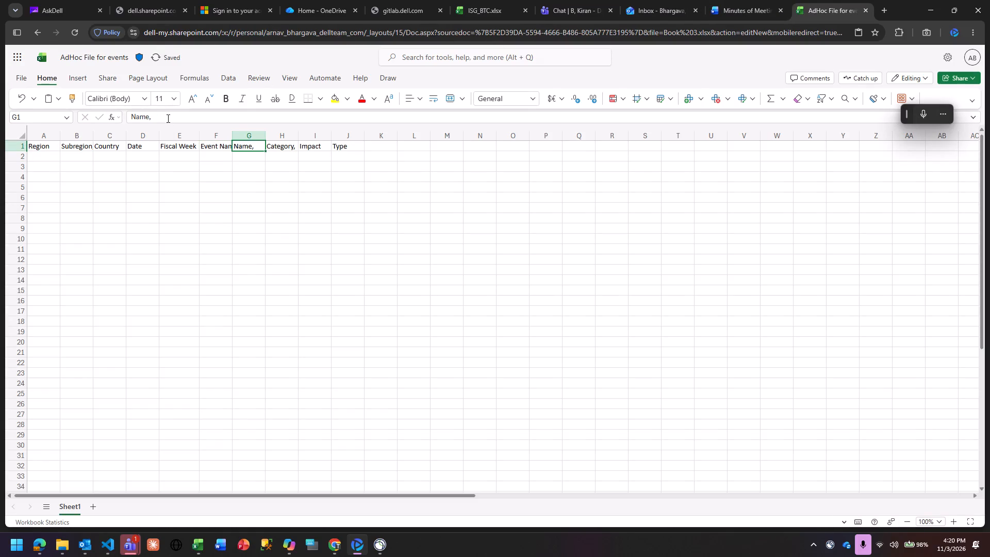
click(258, 135)
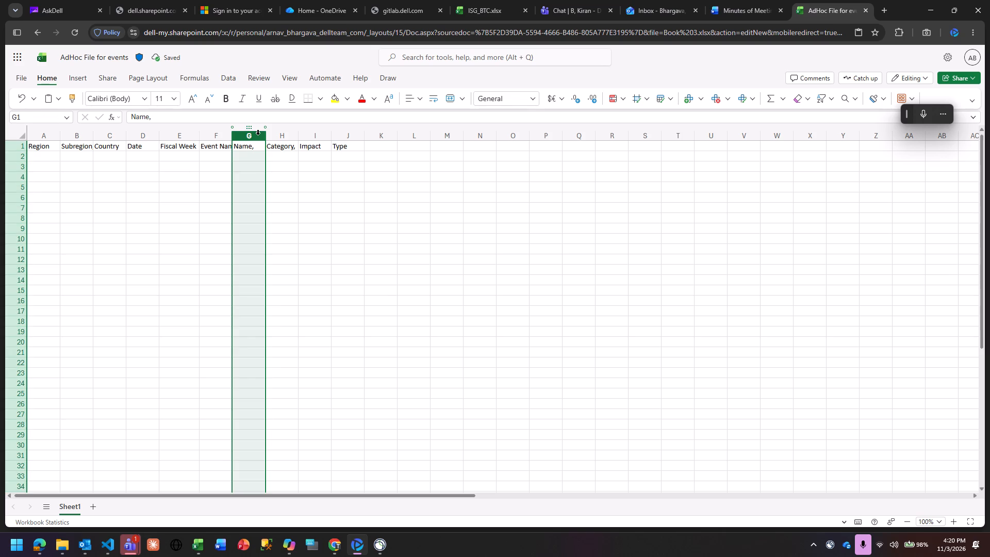
right_click(258, 135)
click(354, 256)
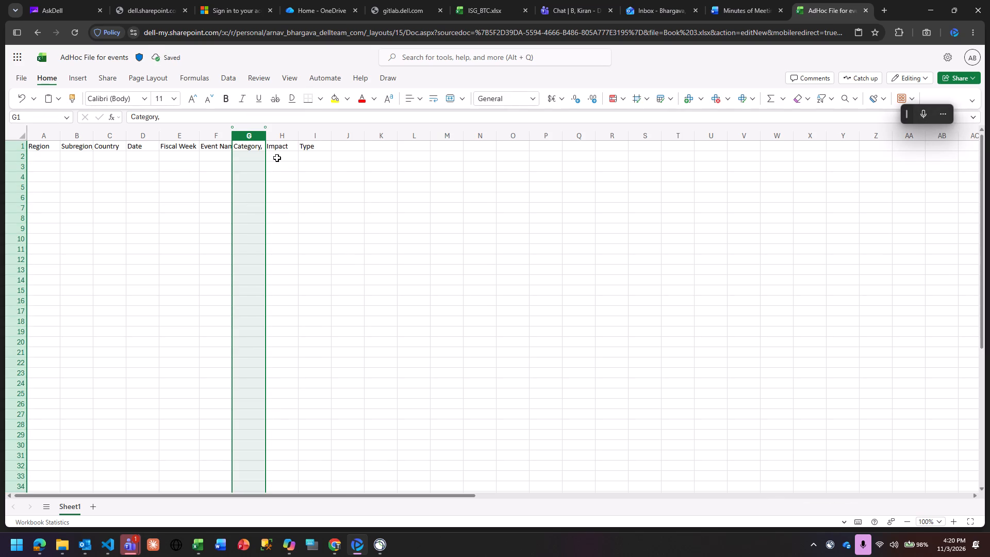
Remove the trailing comma from the Category header in cell G1.
click(231, 122)
click(219, 118)
key(BackSpace)
key(Right)
key(Return)
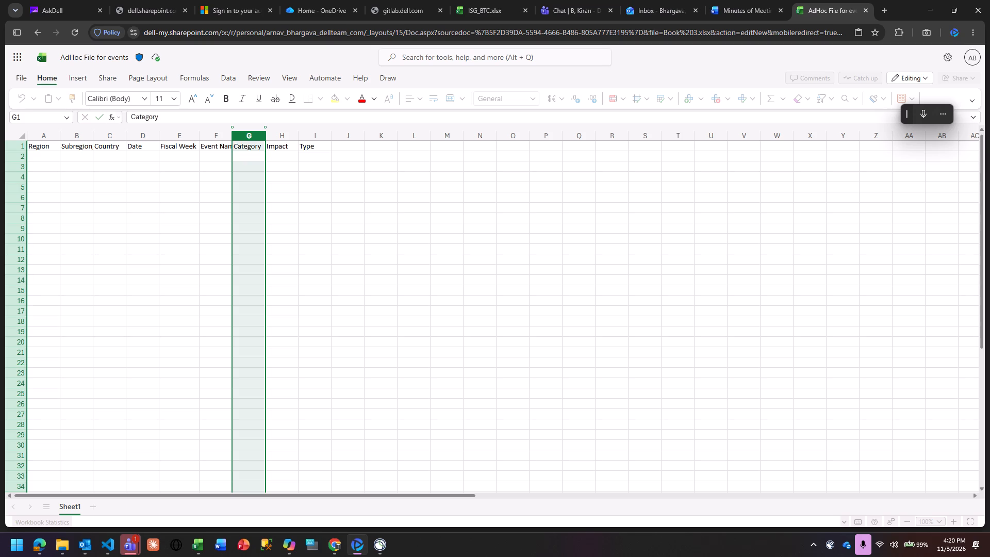
Check Kiran's column list in the Teams chat and extend the Impact header in H1 to "Impact Type".
key(Up)
key(Right)
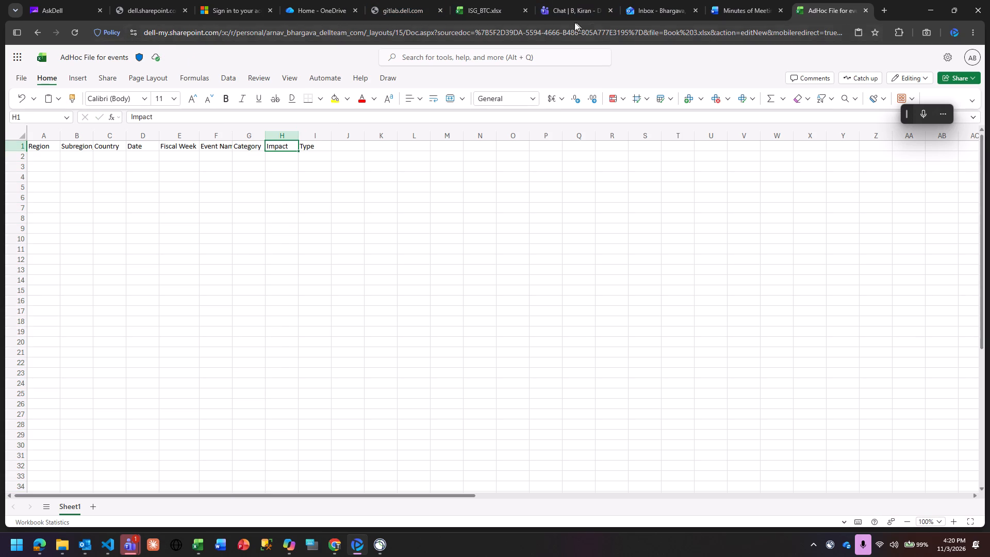
click(565, 4)
key(ctrl+Tab)
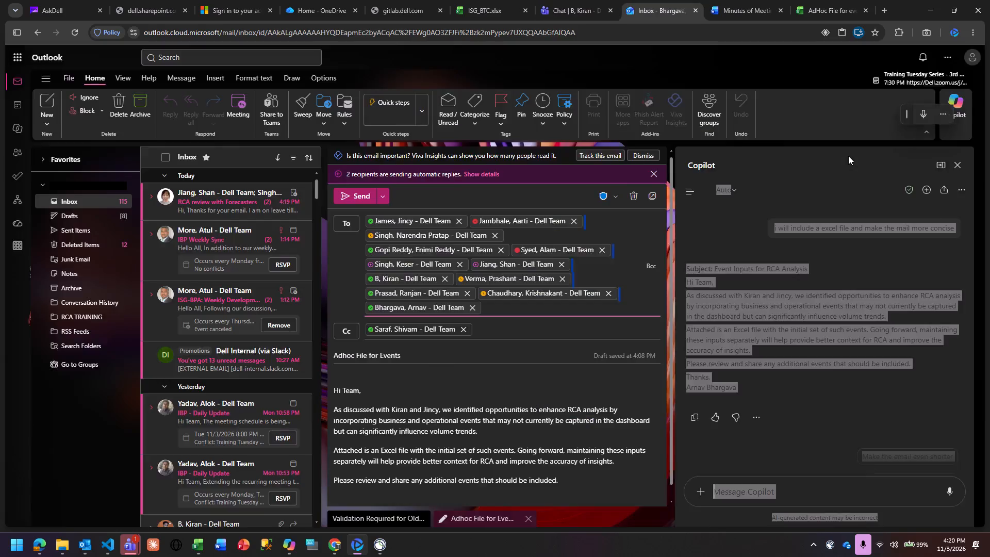
key(ctrl+Tab)
key(ctrl+Tab)
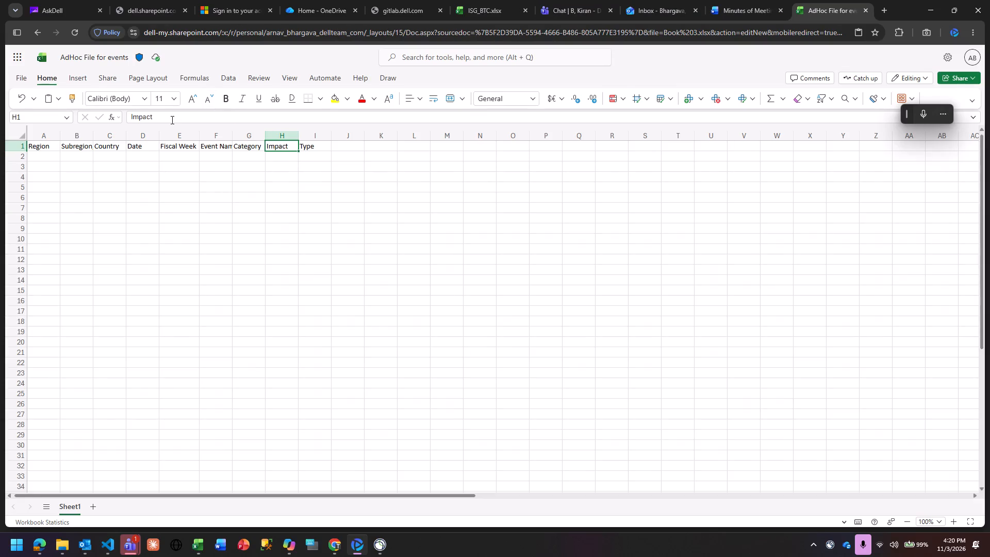
click(170, 120)
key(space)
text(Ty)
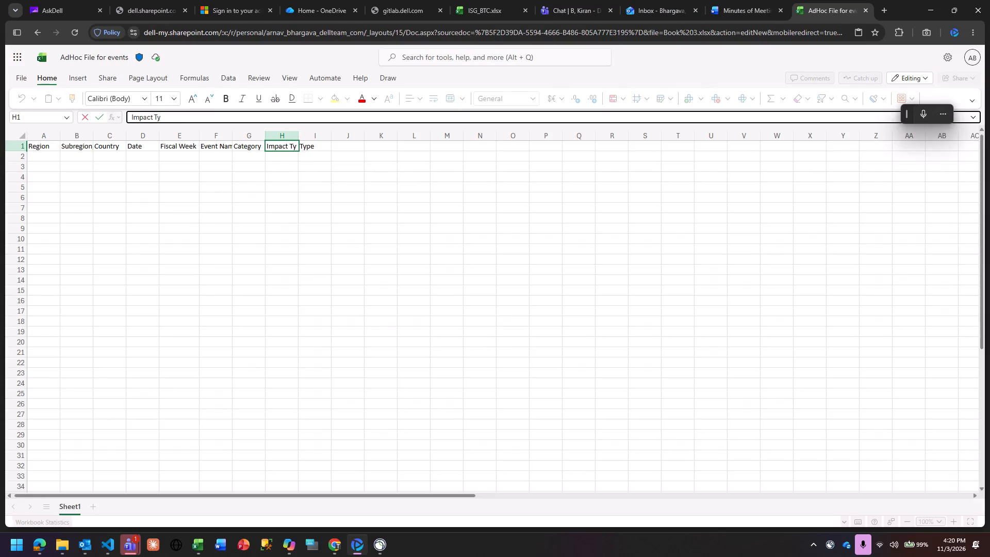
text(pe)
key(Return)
Clear the leftover Type header from cell I1.
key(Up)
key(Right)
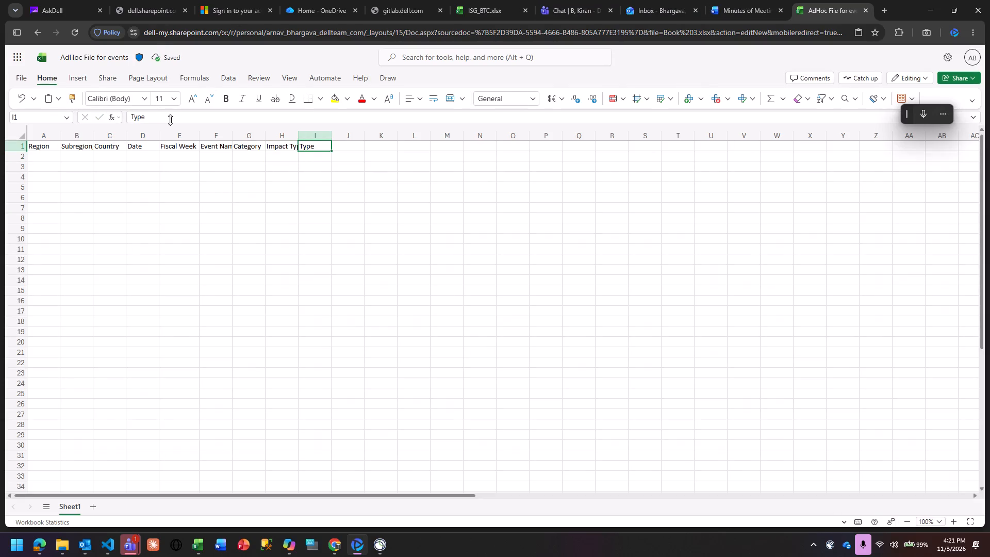
double_click(160, 119)
key(ctrl+BackSpace)
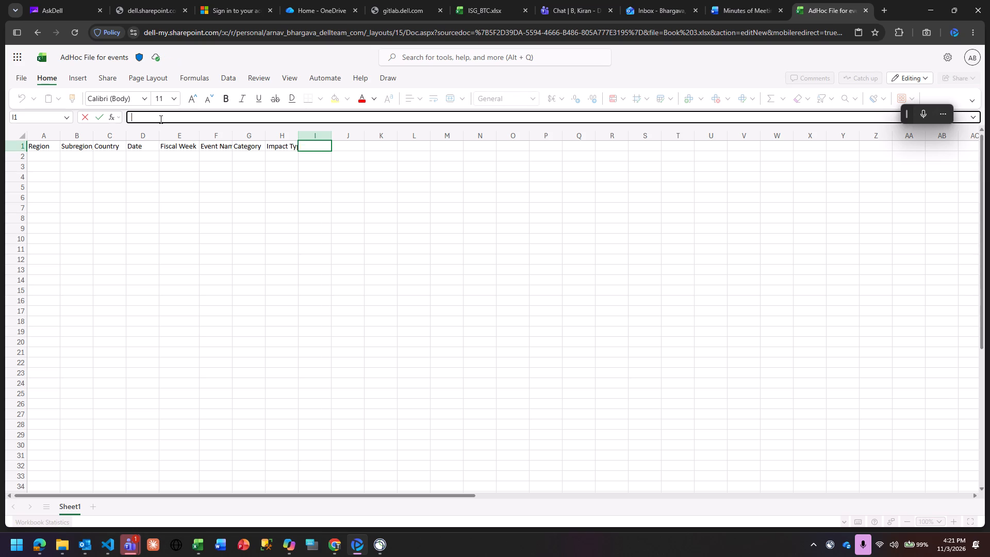
key(Return)
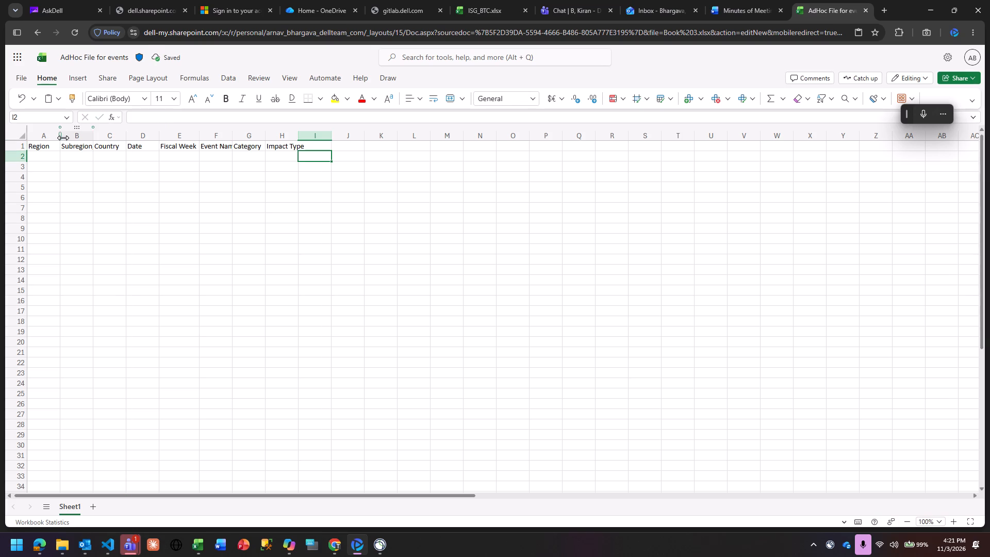
Autofit column A to its Region header.
double_click(63, 138)
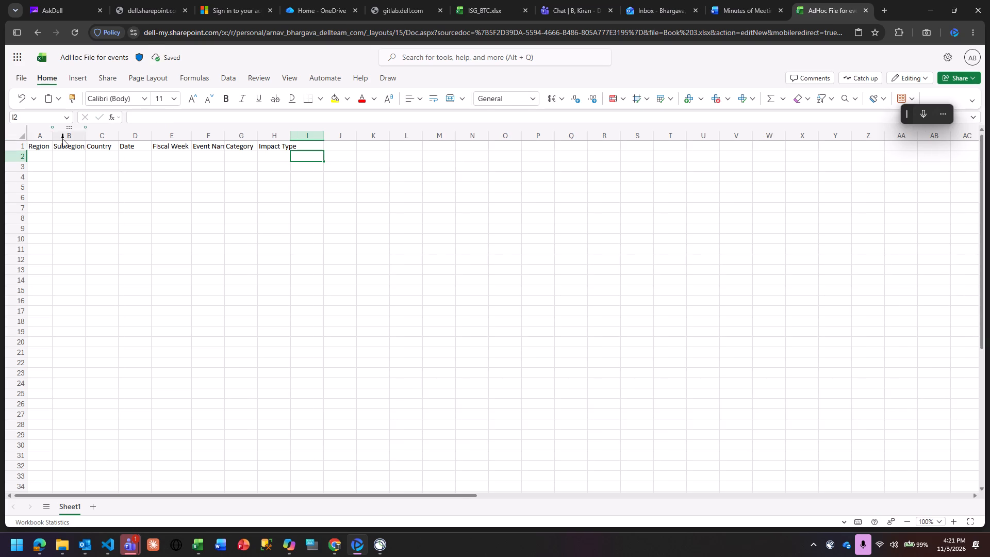
Autofit the widths of all the sheet's columns to their headers.
click(22, 137)
double_click(86, 136)
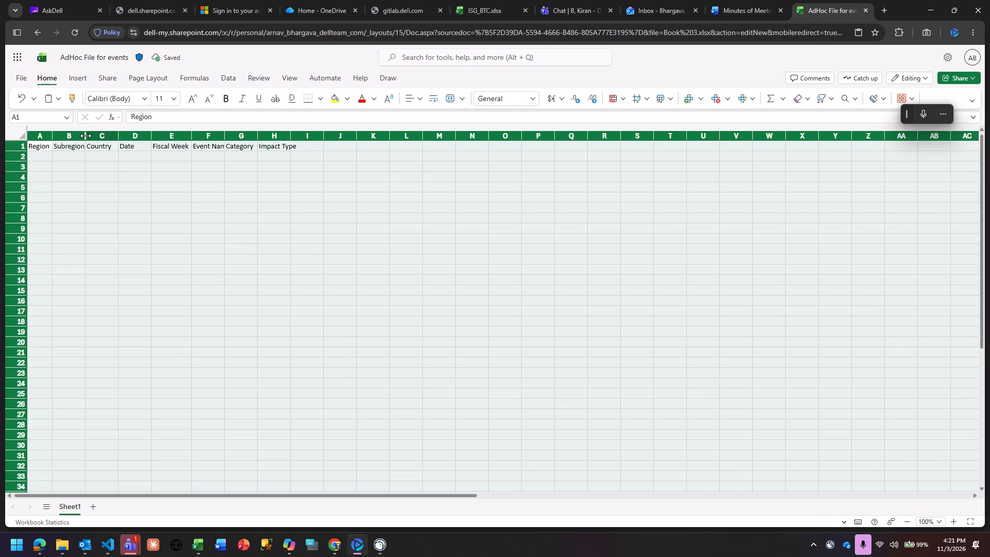
click(223, 219)
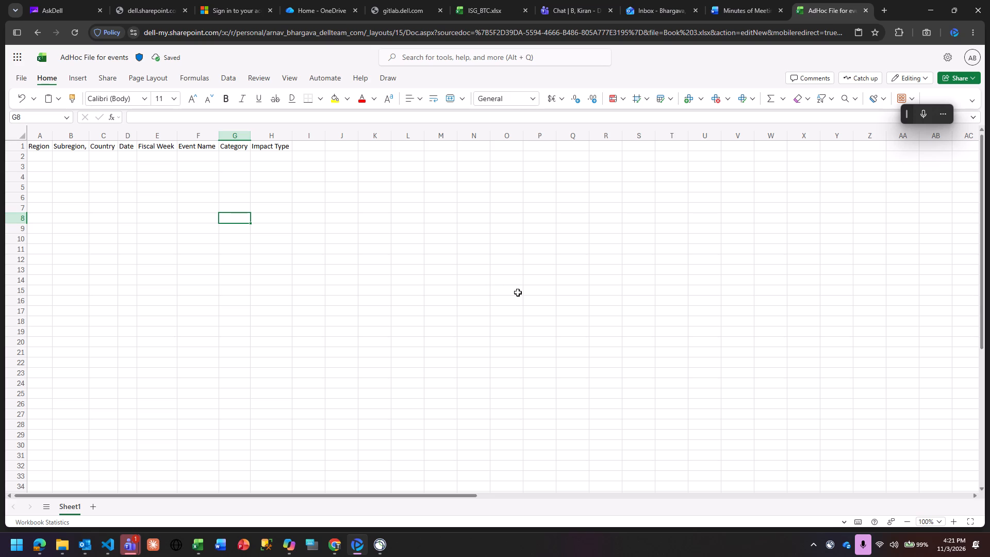
Capture a screenshot of the workbook's header area and send it to Kiran in Teams with the message "is this fine?".
key(shift+super+s)
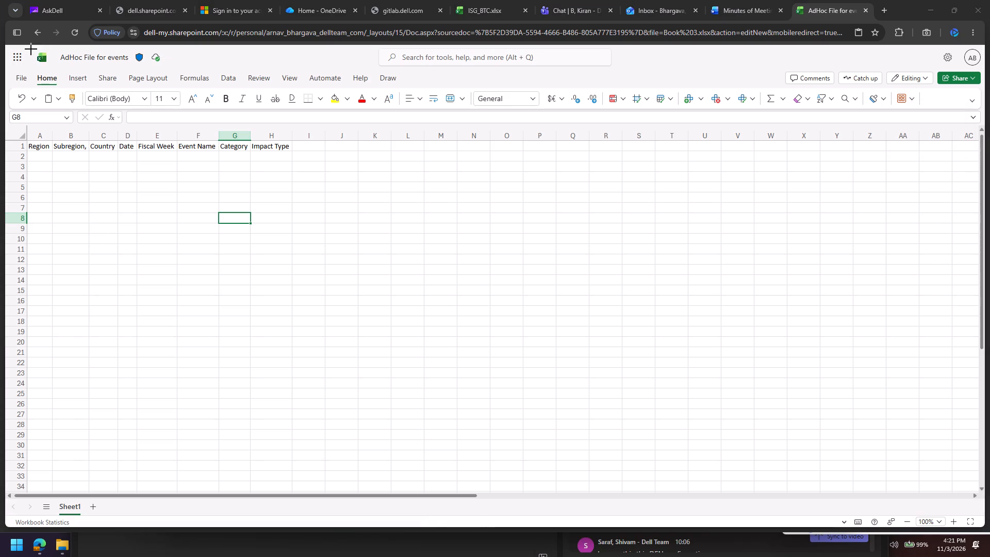
drag(4, 44, 520, 257)
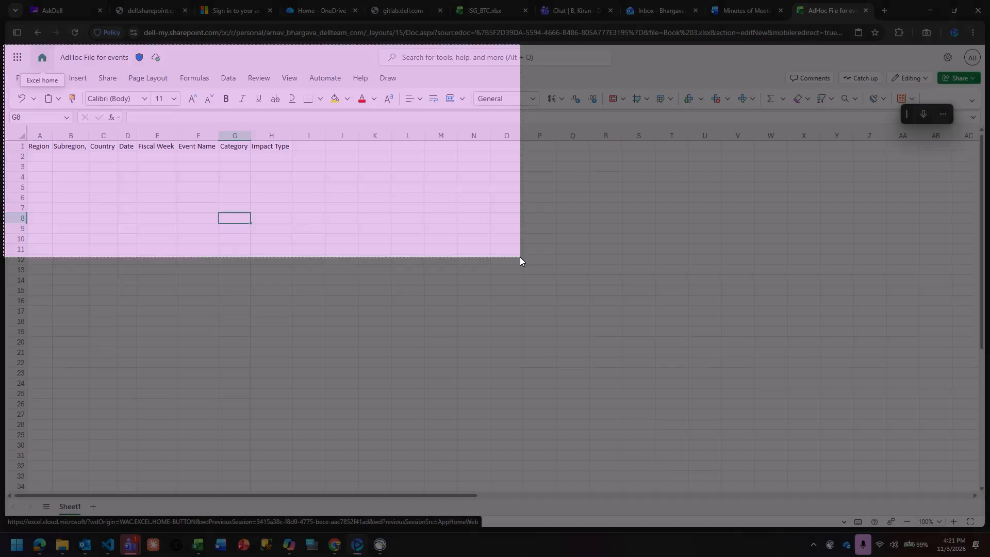
click(549, 16)
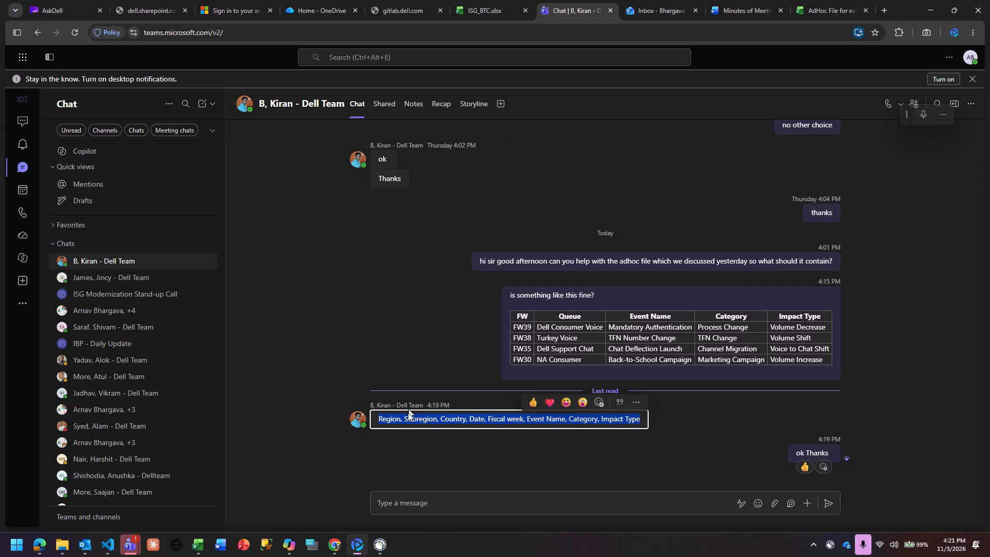
click(435, 510)
text(is this fine?)
key(shift+Return)
key(ctrl+v)
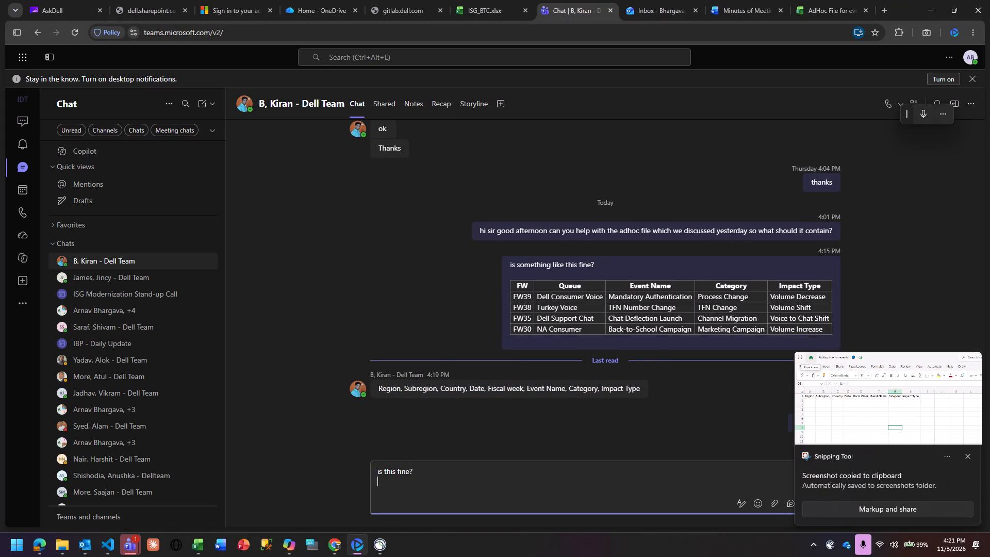
key(Return)
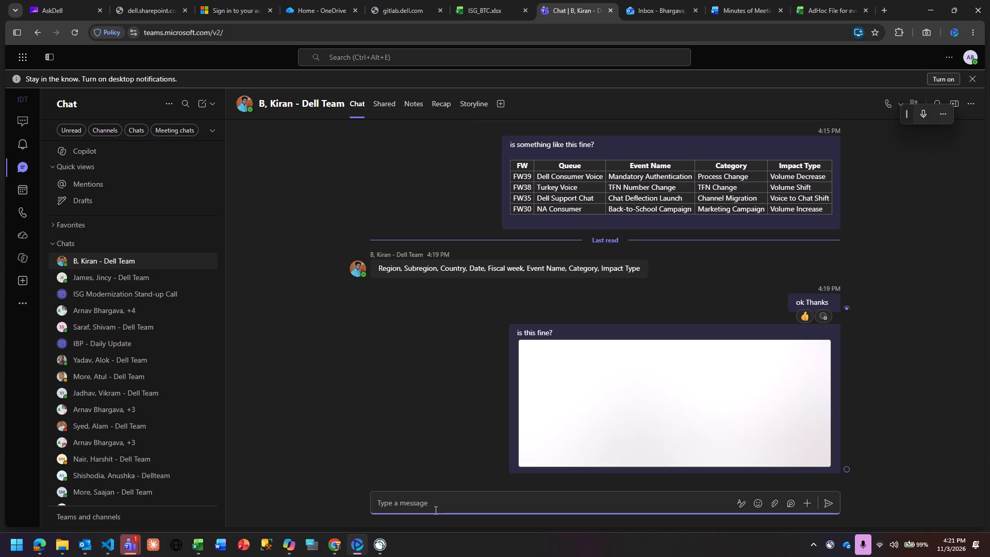
Send Kiran the follow-up message "or add the top ones also?".
text(or add the top ones also?)
key(Return)
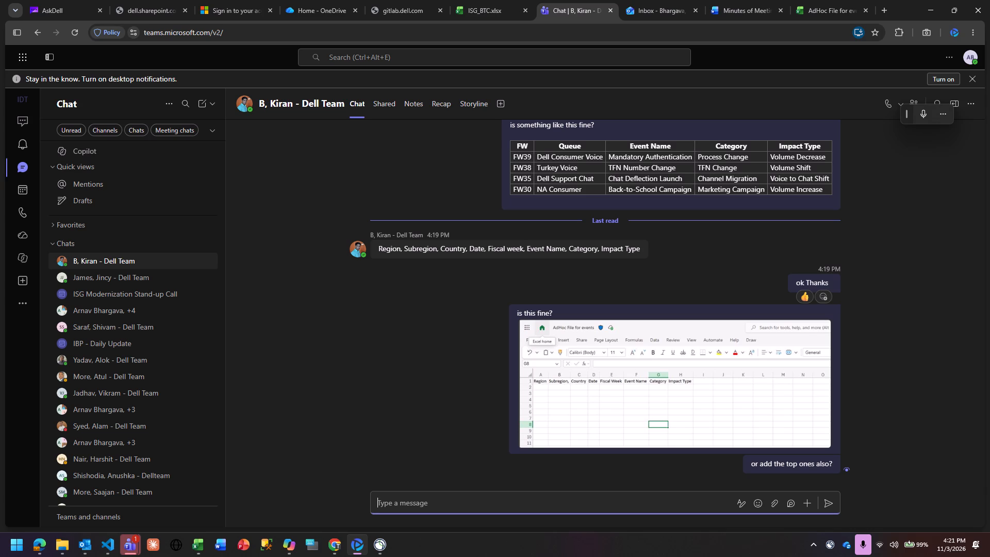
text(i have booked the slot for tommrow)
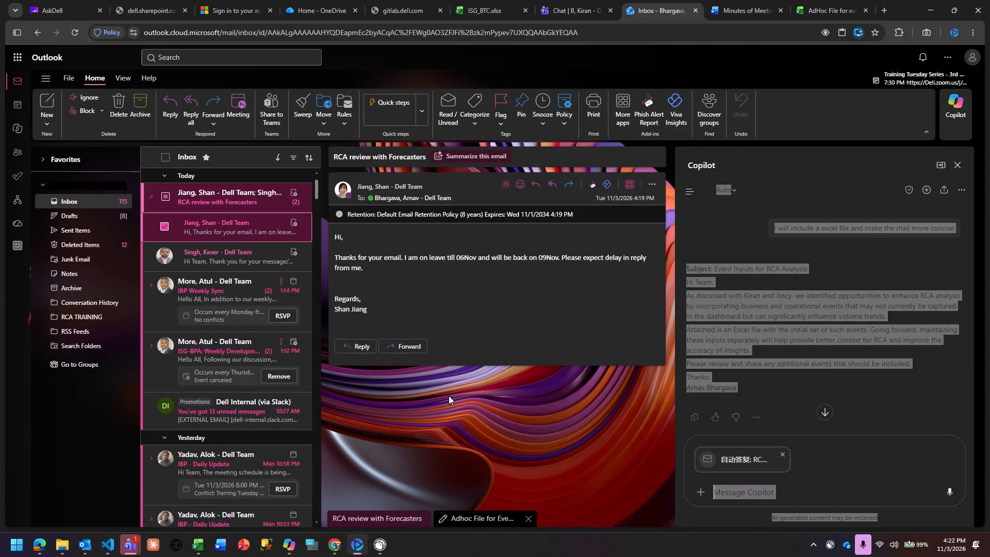
click(828, 6)
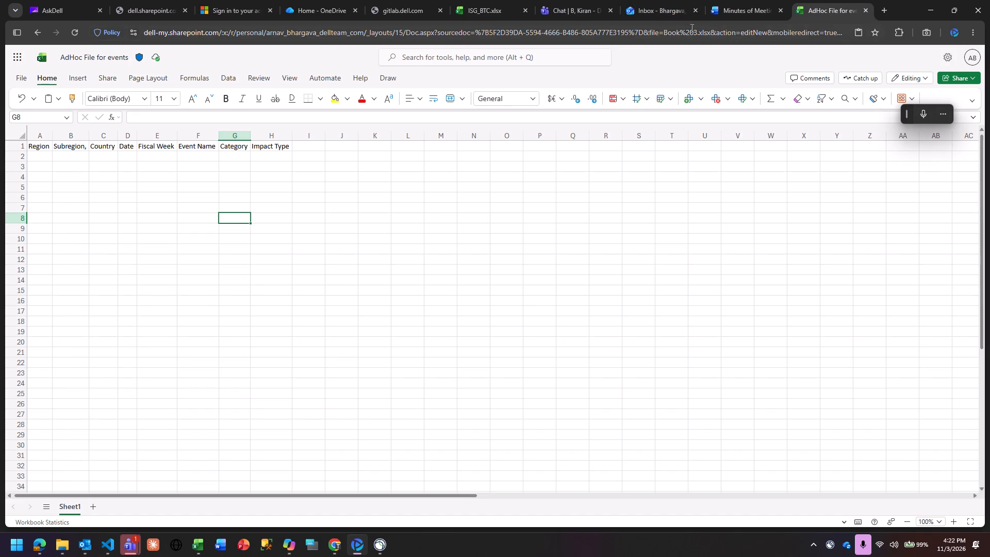
click(660, 8)
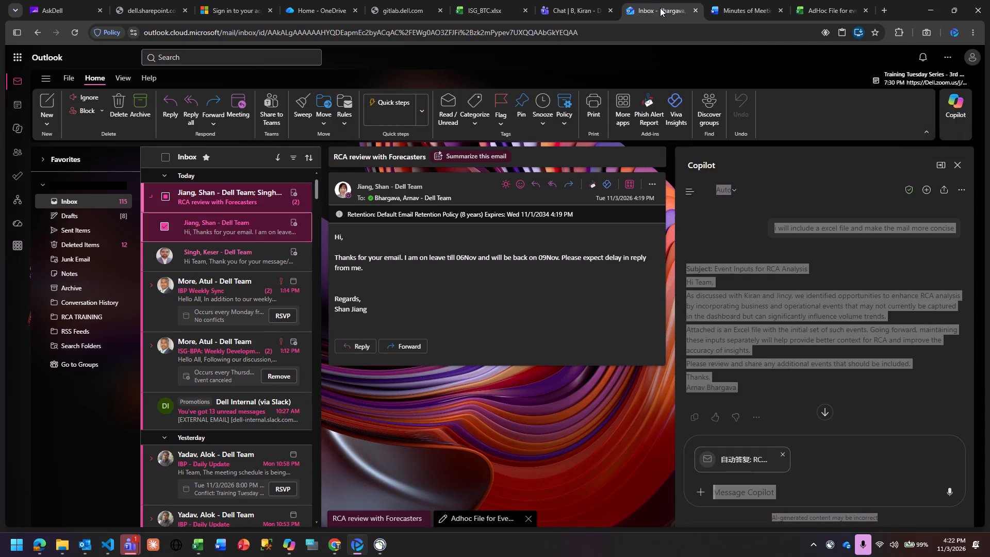
click(586, 13)
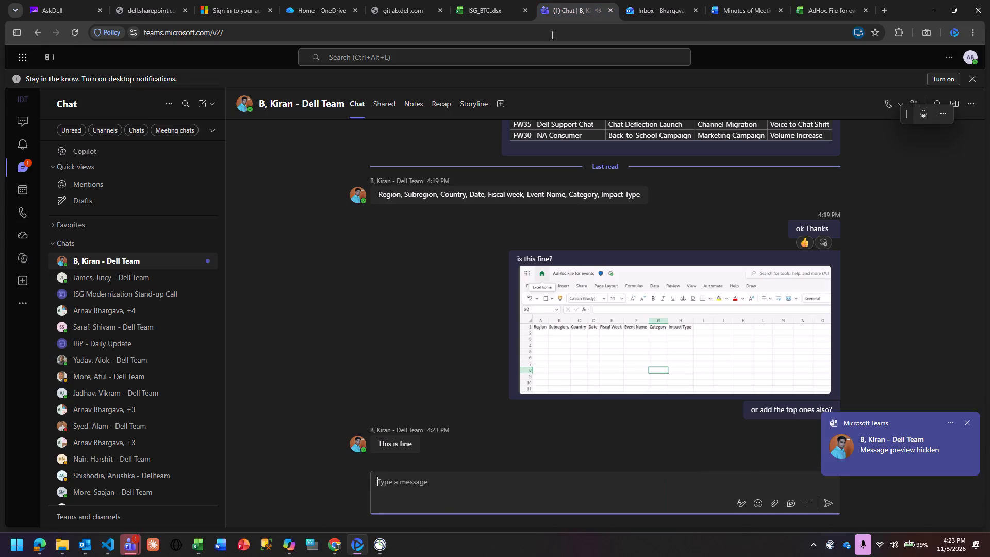
Reply to Kiran in the Teams chat with "ok sharing this in the mail" and "thank you" below it.
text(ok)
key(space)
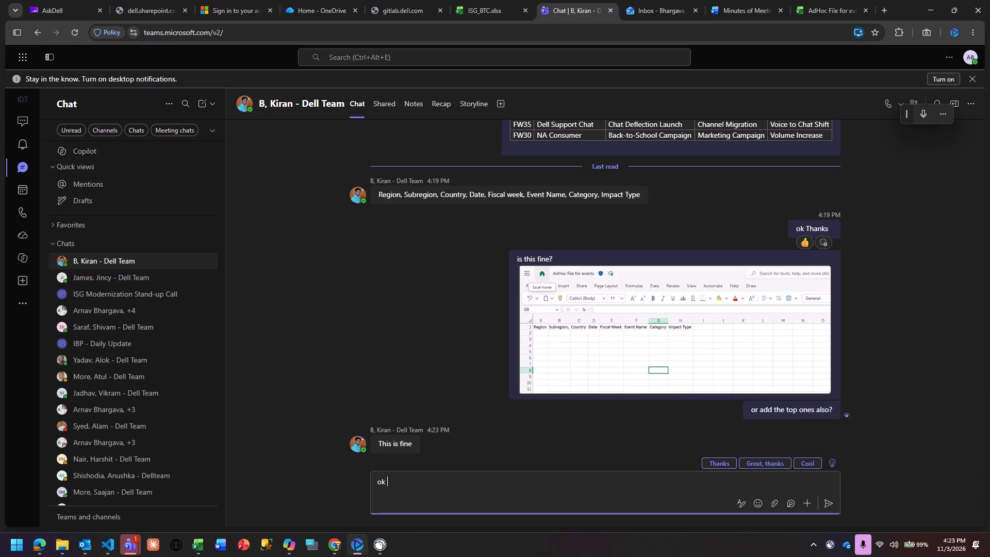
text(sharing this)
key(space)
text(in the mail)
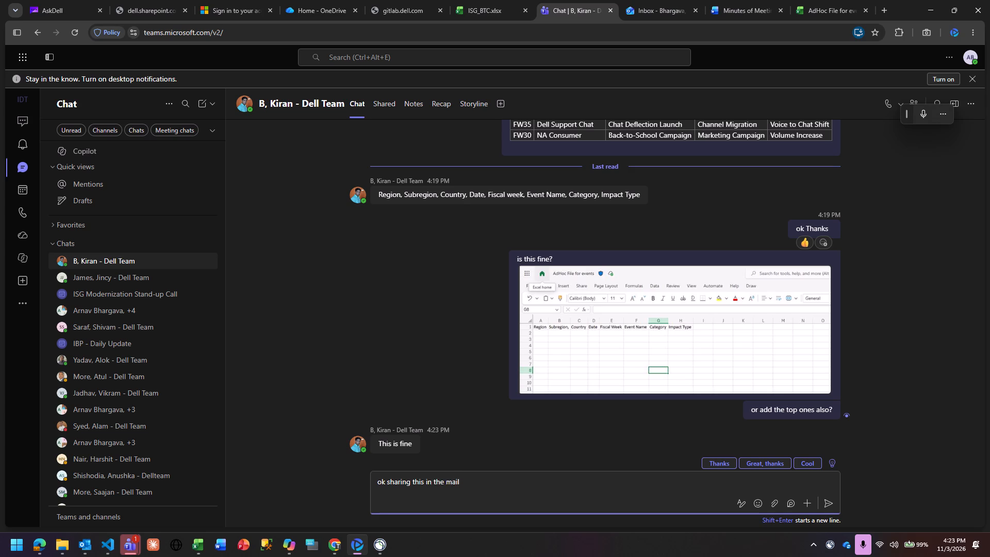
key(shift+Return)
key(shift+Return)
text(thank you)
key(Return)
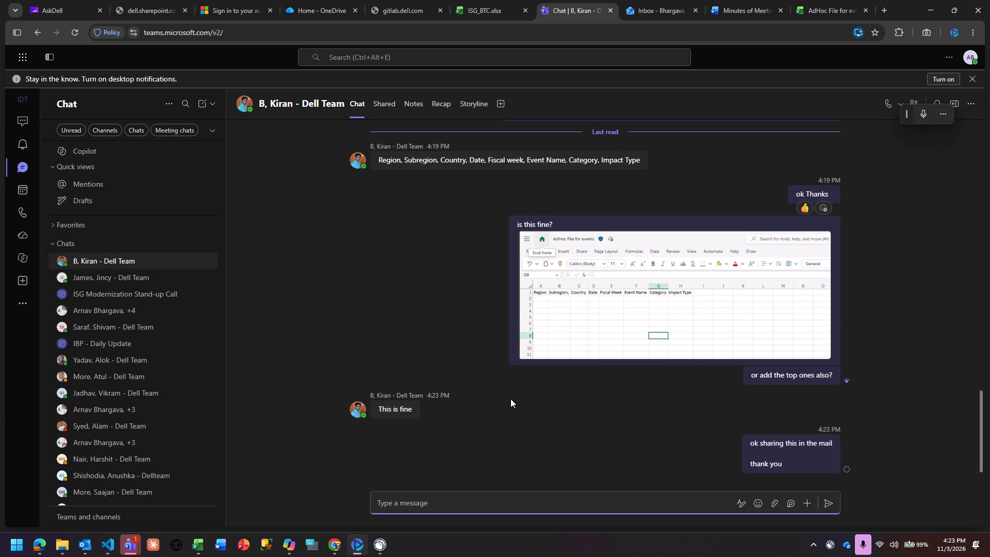
Return to the "AdHoc File for events" workbook and open its sharing options.
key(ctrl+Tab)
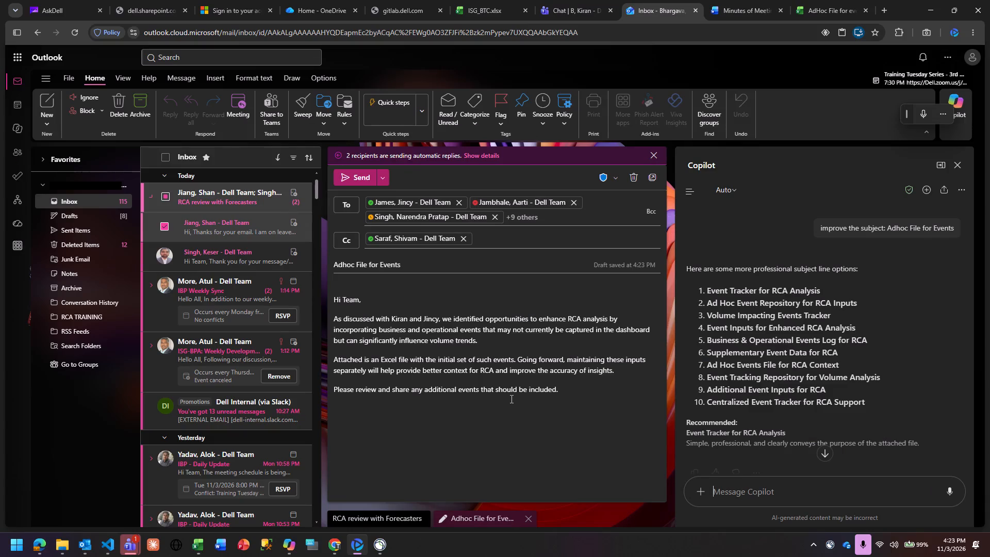
click(820, 4)
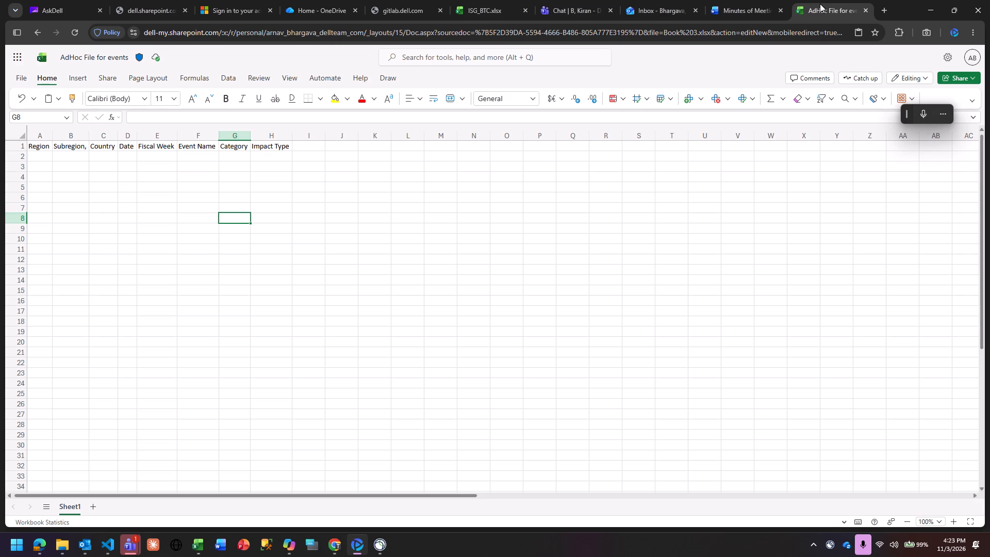
click(275, 150)
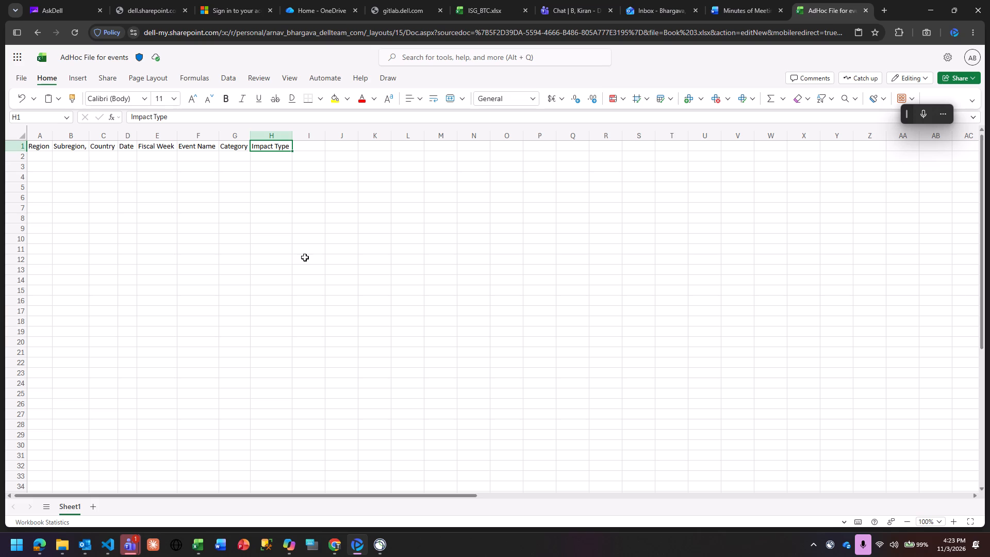
scroll(59, 151, right, 4)
Open the sharing link settings for the "AdHoc File for events" workbook.
click(946, 81)
click(893, 92)
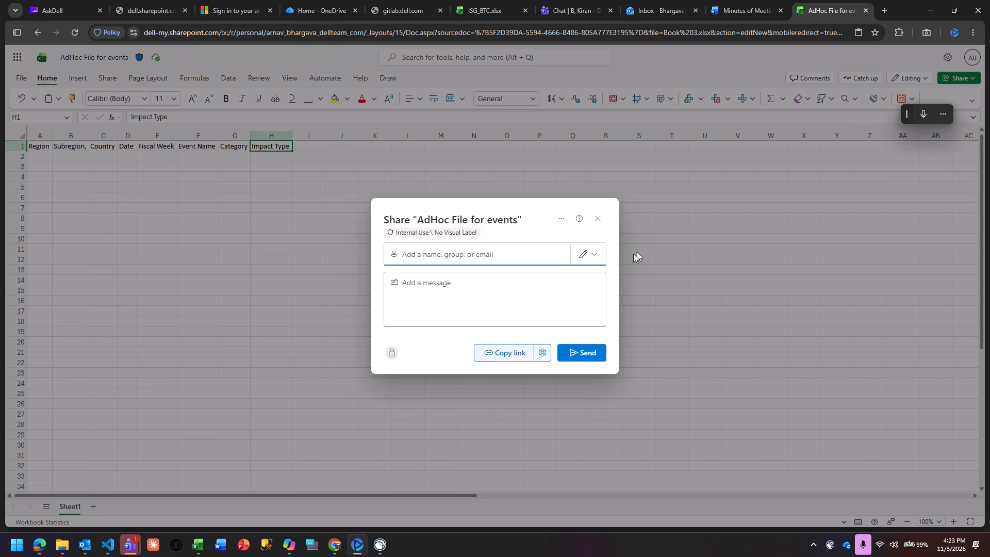
click(544, 355)
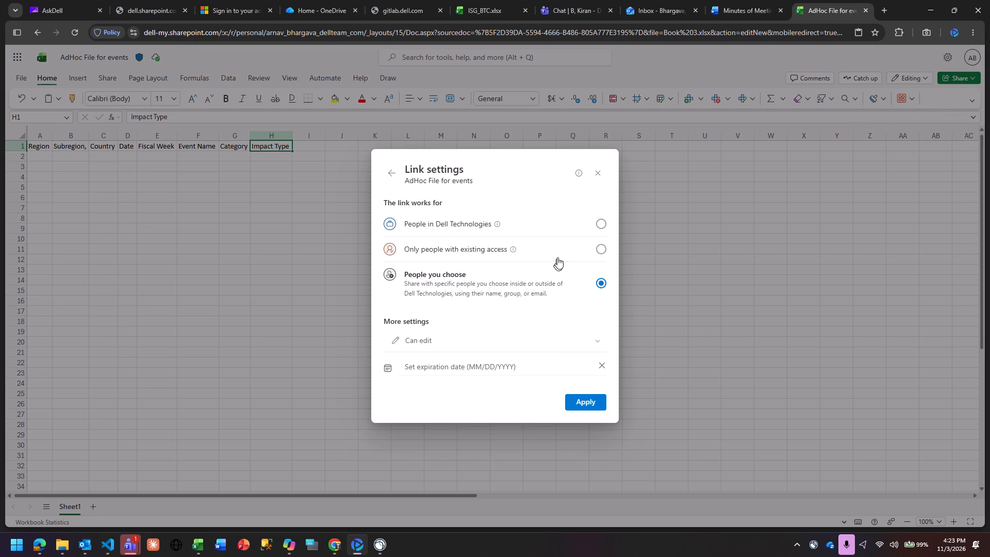
Set the workbook's sharing link to work for People in Dell Technologies with edit access, and copy the link.
click(569, 232)
click(590, 223)
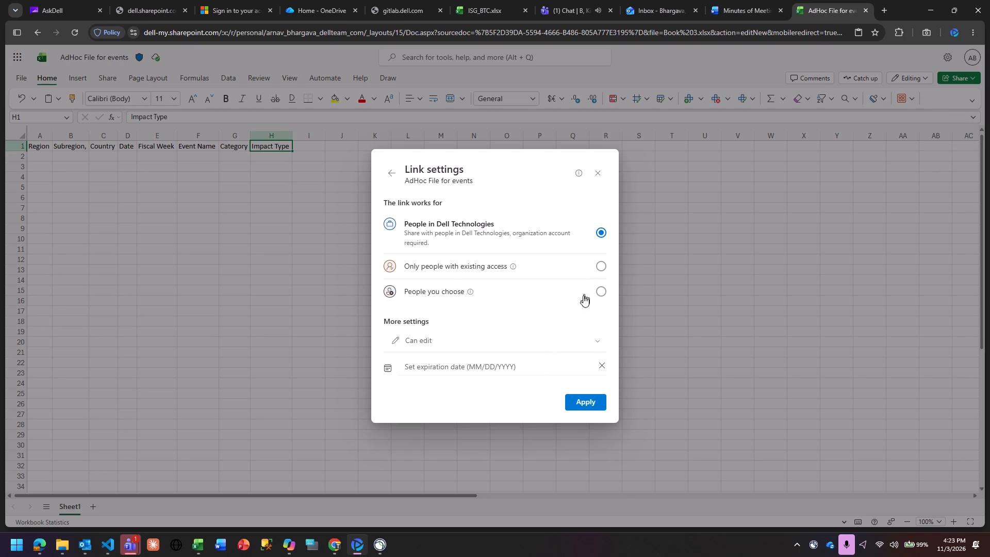
click(577, 405)
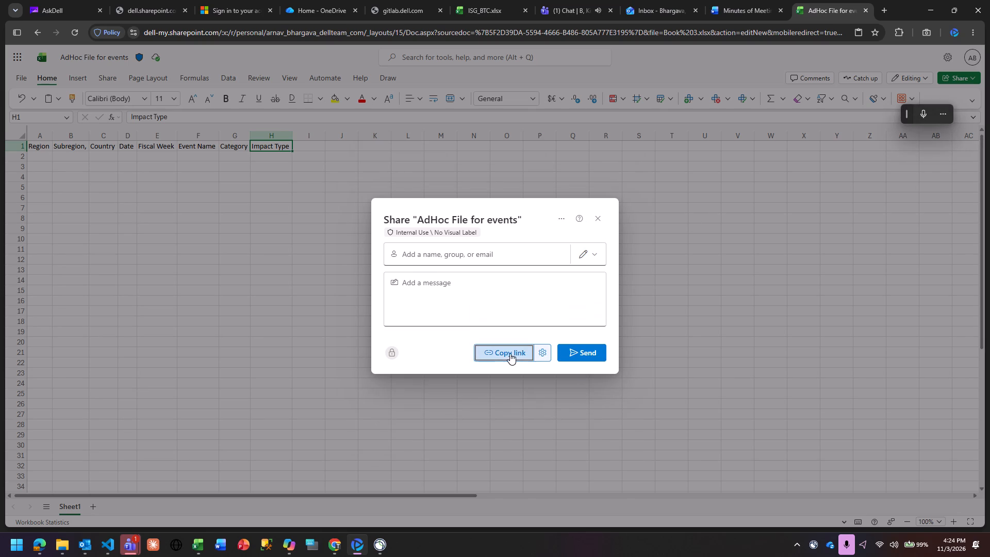
click(509, 353)
click(574, 8)
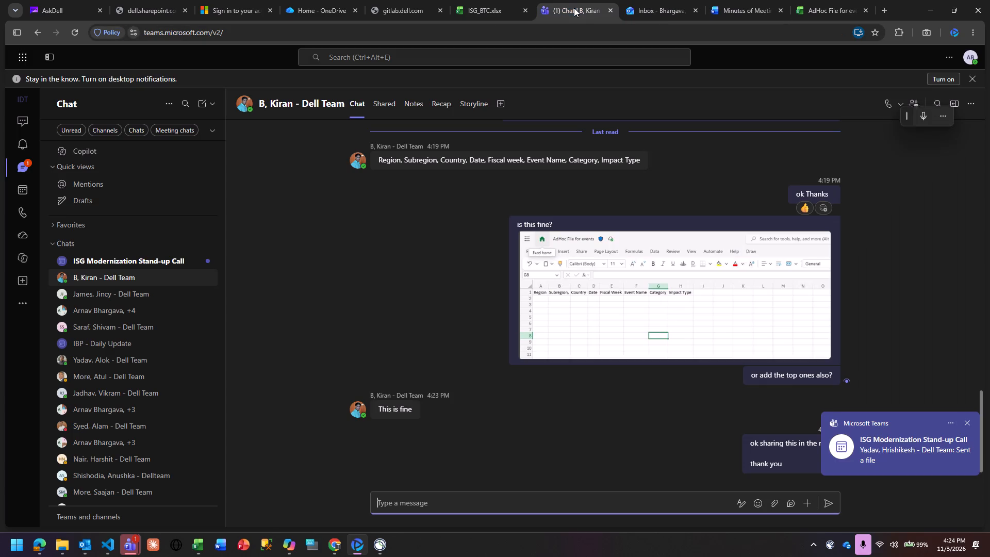
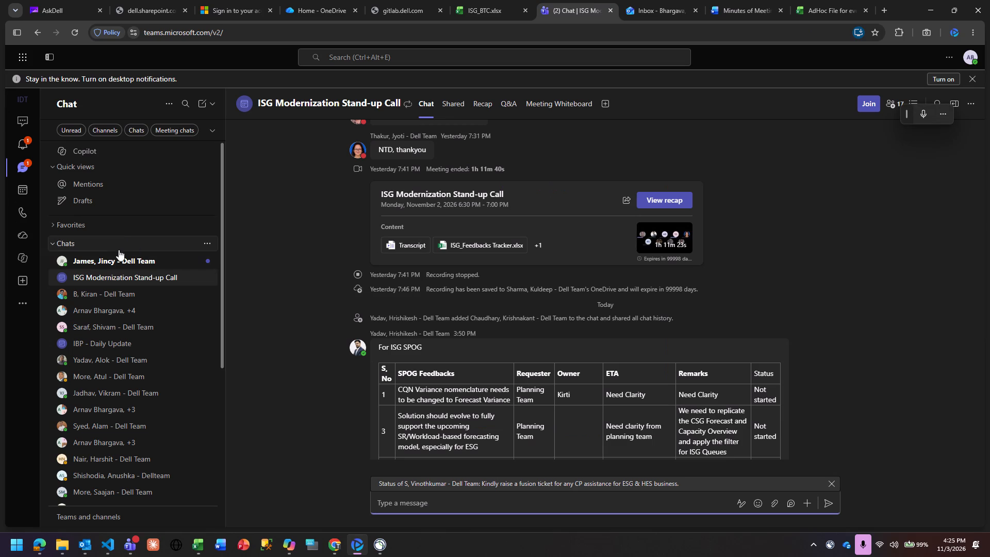
Open the chat with Jincy and start a reply about the adhoc events file, beginning "kiran gave me the".
click(115, 254)
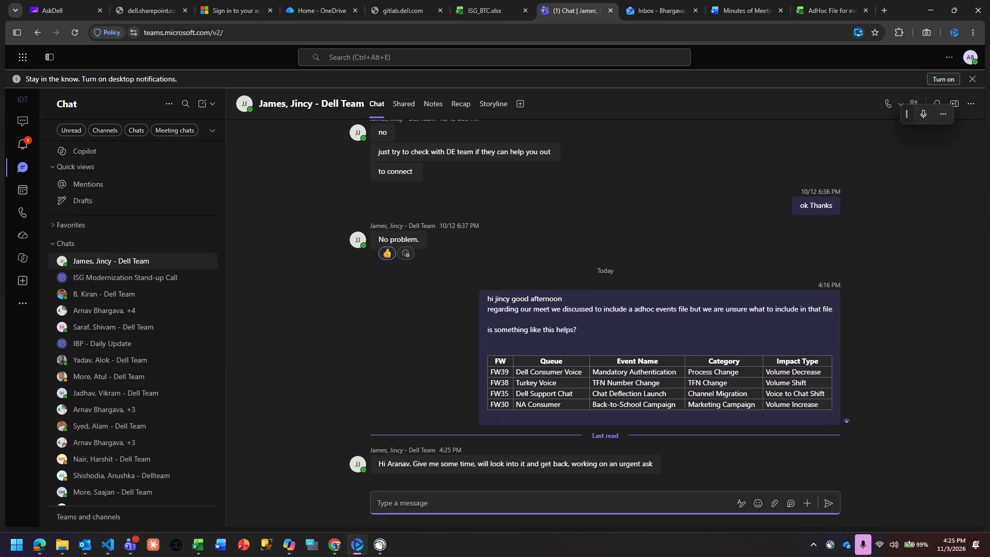
click(450, 499)
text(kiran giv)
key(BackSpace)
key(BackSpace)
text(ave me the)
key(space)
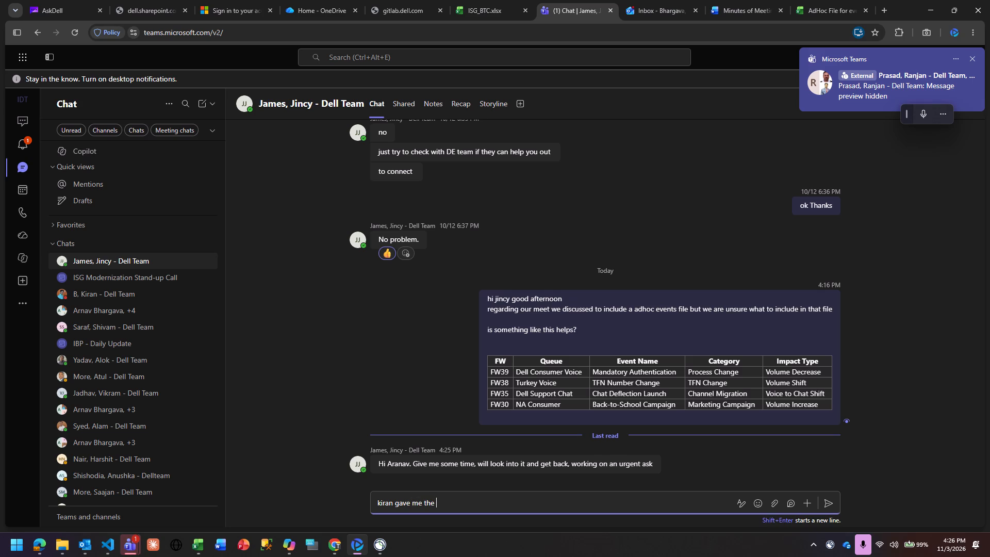
Finish and send Jincy the reply "kiran gave me the point to include if anything else required i gave everyone write access".
text(point to incude)
key(space)
key(BackSpace)
key(BackSpace)
text(e if anything else y)
key(BackSpace)
text(required i hav)
key(BackSpace)
key(BackSpace)
key(BackSpace)
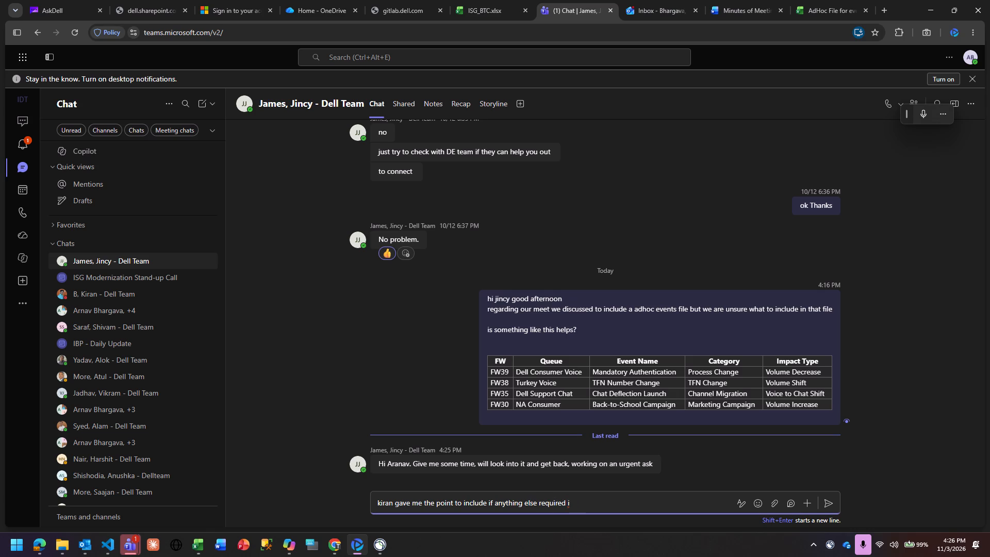
text(gave eveyo)
key(BackSpace)
key(BackSpace)
key(BackSpace)
text(eryone)
key(space)
text(write access)
key(Return)
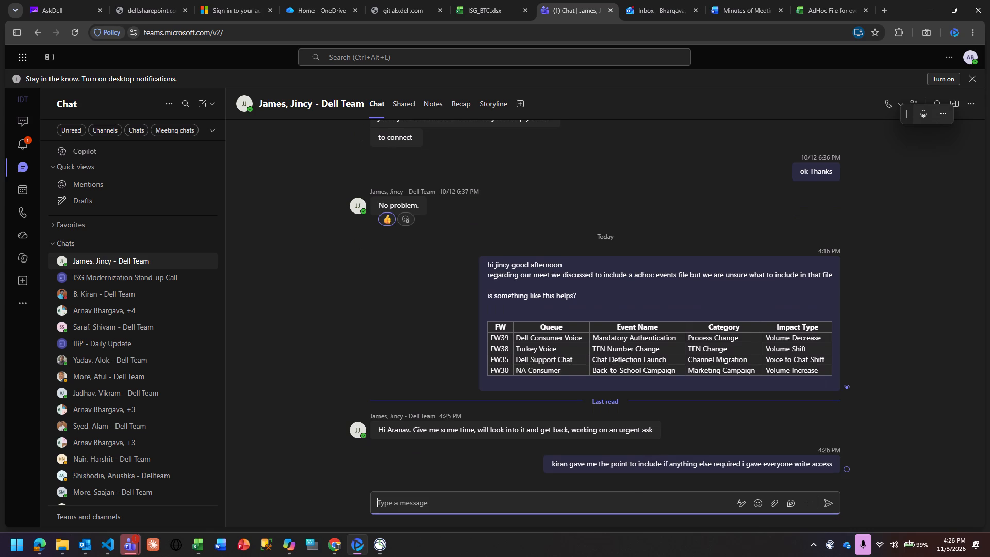